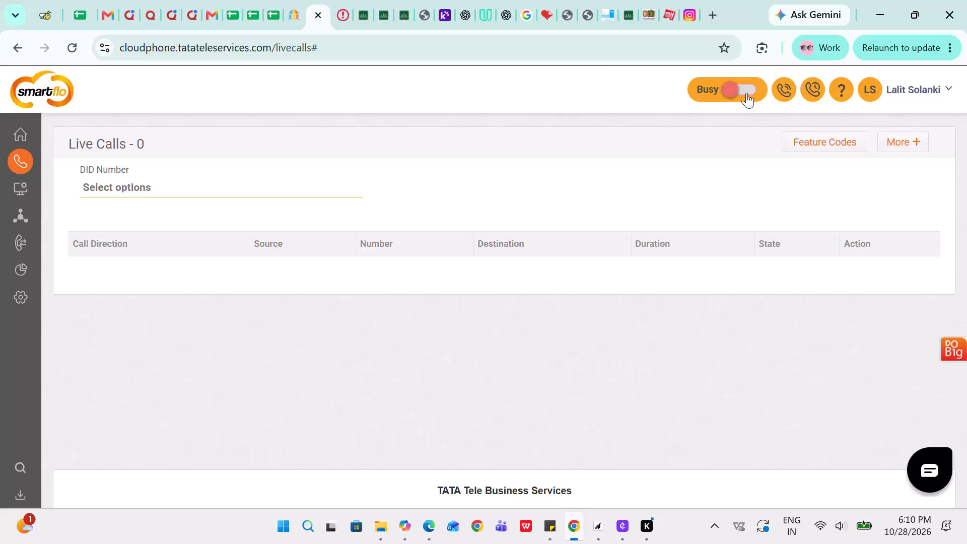
Reload the Smartflo Live Calls page.
{"action": "left_click", "coordinate": [69, 49]}
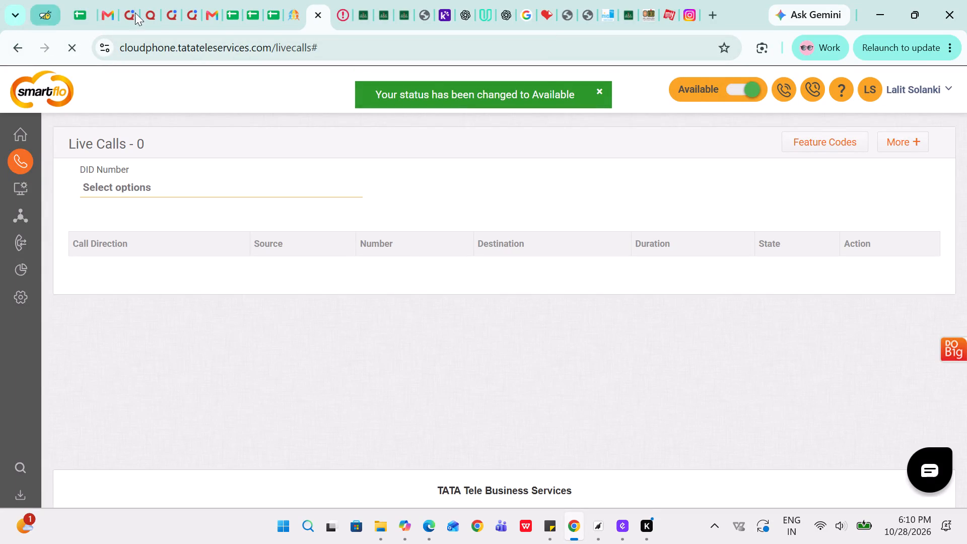
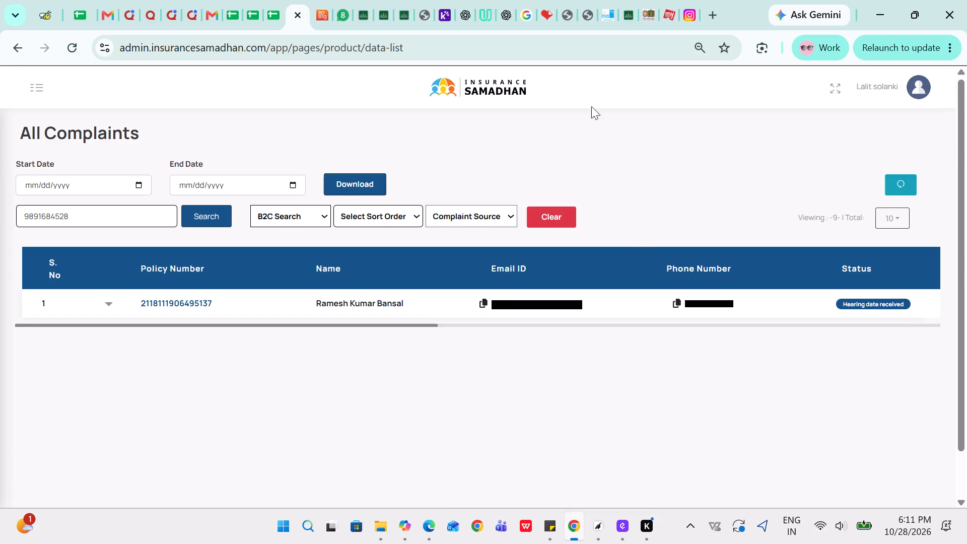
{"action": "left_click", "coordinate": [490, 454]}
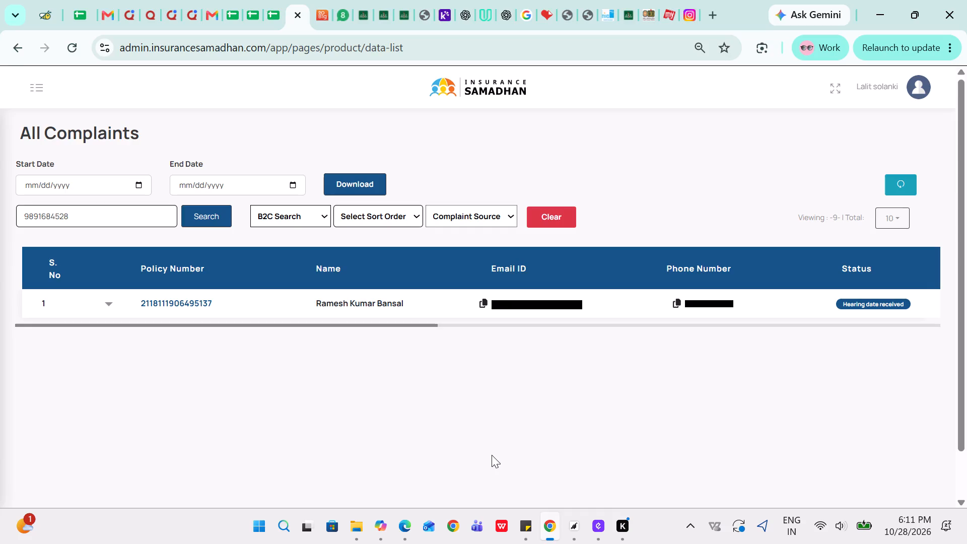
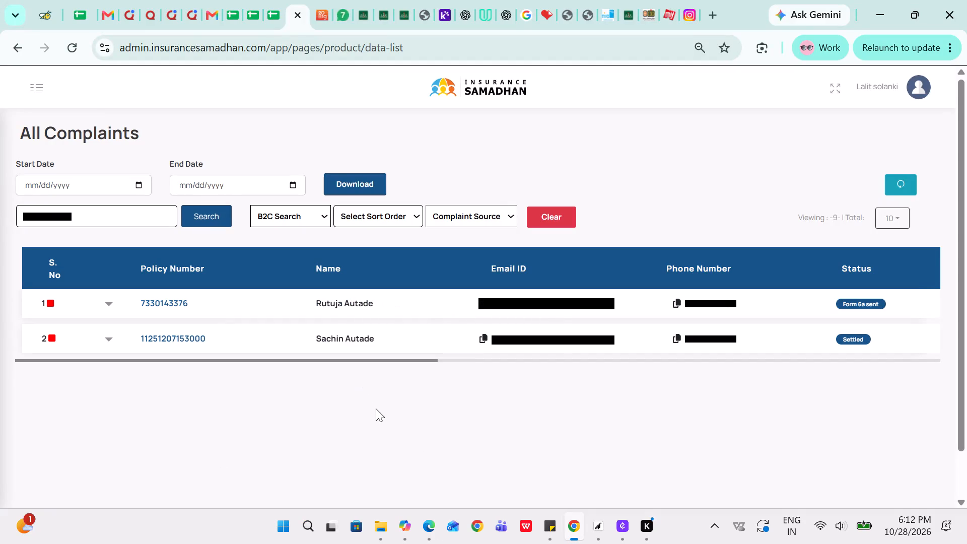
Expand the first complaint in the All Complaints list, the one with status Form 6a sent, to show its available actions.
{"action": "left_click", "coordinate": [376, 409]}
{"action": "left_click", "coordinate": [697, 170]}
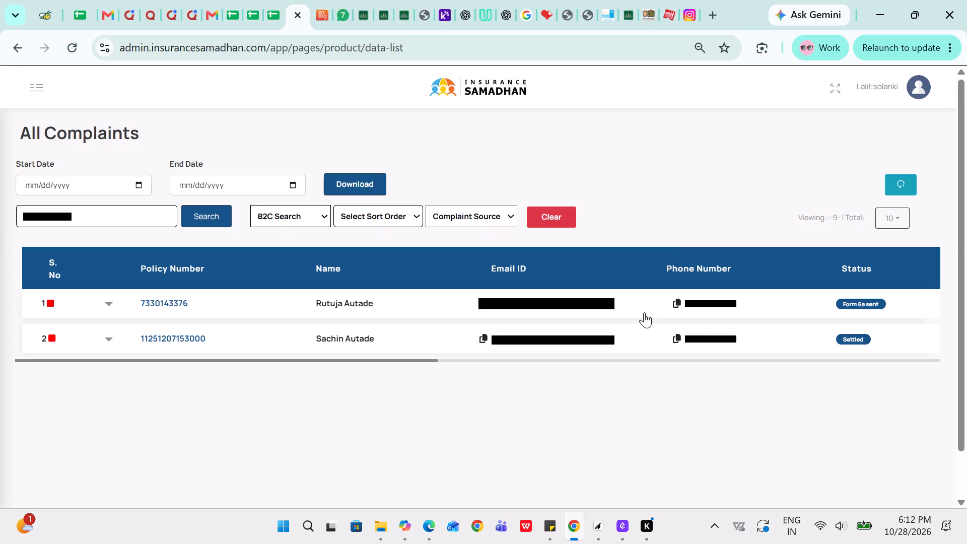
{"action": "left_click", "coordinate": [644, 312]}
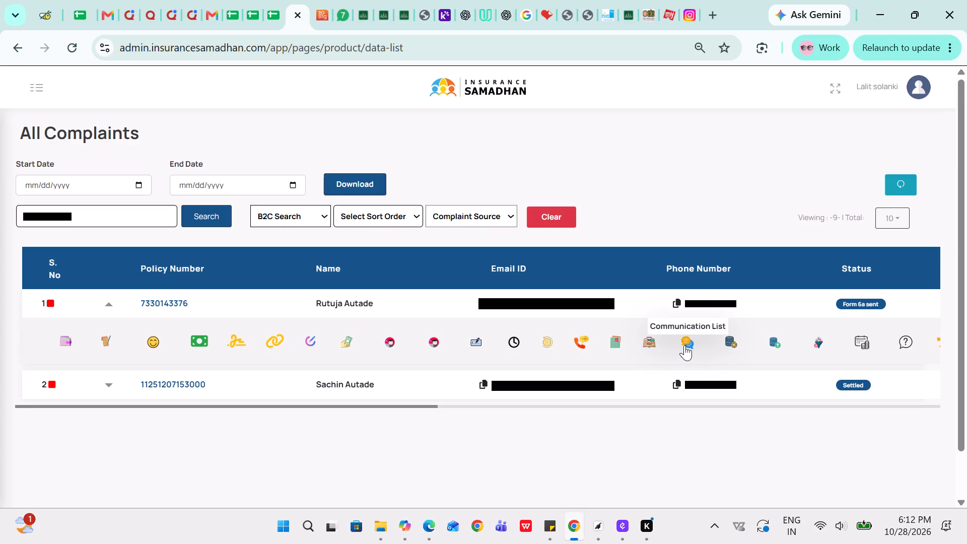
Collapse the available actions of the first complaint, the one with status Form 6a sent, in the All Complaints list.
{"action": "left_click", "coordinate": [97, 308]}
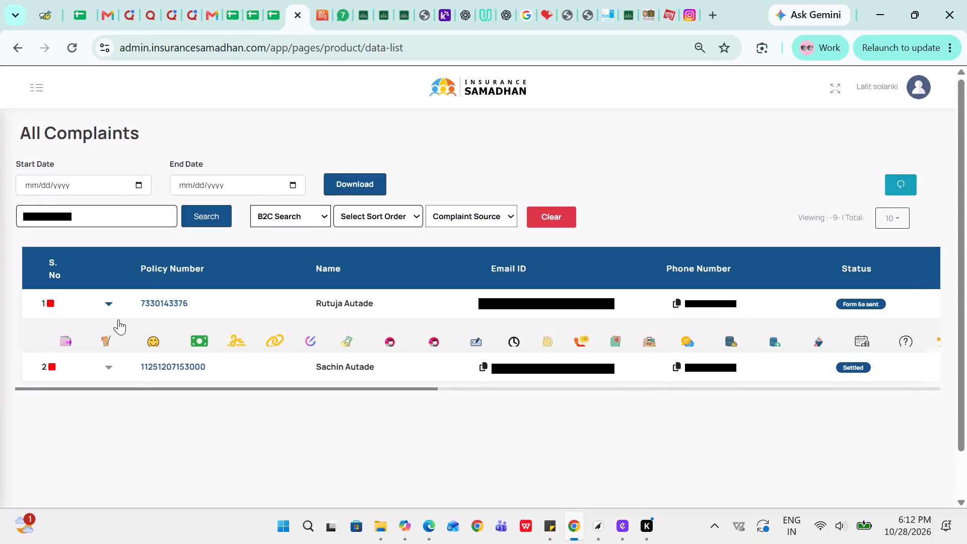
{"action": "left_click", "coordinate": [354, 452]}
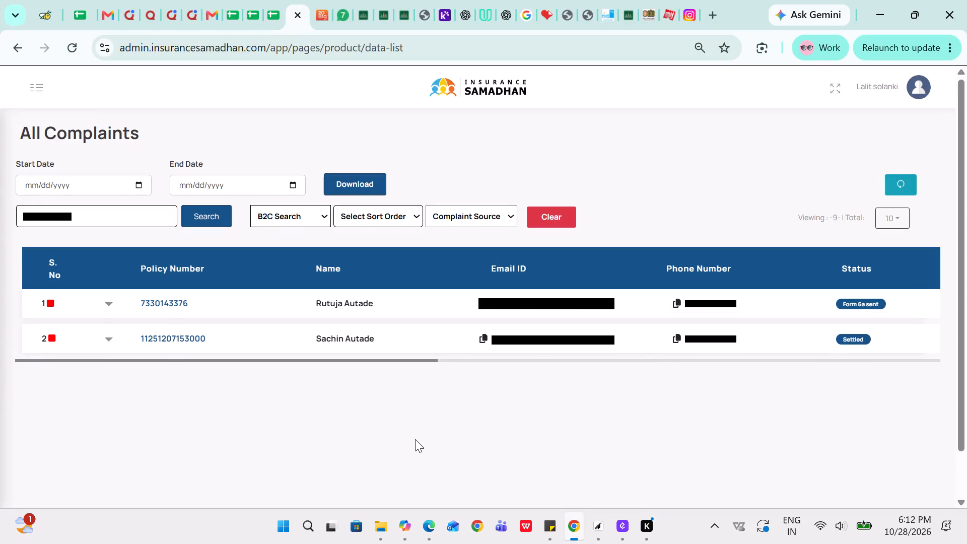
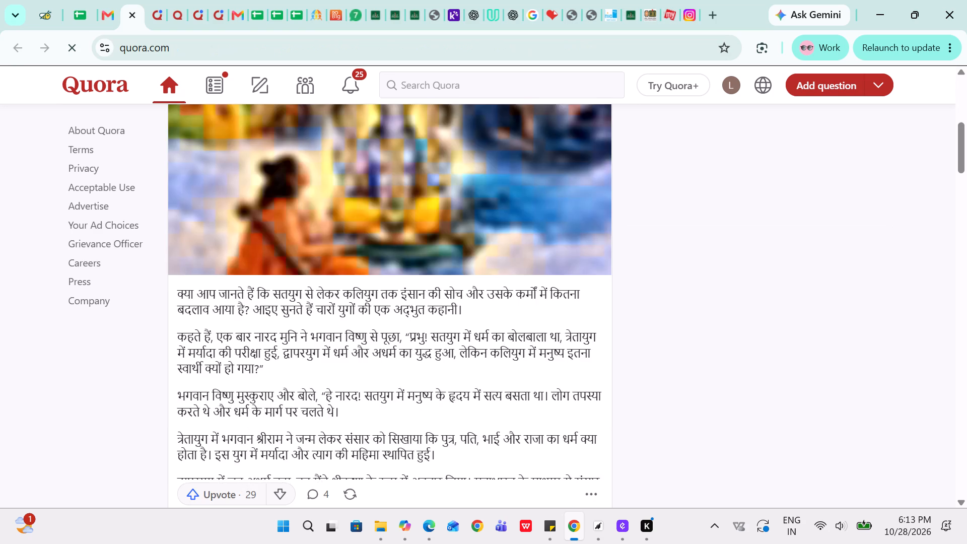
Read through the Hindi post about the story of the four yugas in the Quora feed, including its illustration.
{"action": "scroll", "coordinate": [528, 287], "scroll_direction": "up", "scroll_amount": 1}
{"action": "scroll", "coordinate": [528, 287], "scroll_direction": "down", "scroll_amount": 1}
{"action": "scroll", "coordinate": [528, 287], "scroll_direction": "up", "scroll_amount": 9}
{"action": "scroll", "coordinate": [528, 292], "scroll_direction": "down", "scroll_amount": 1}
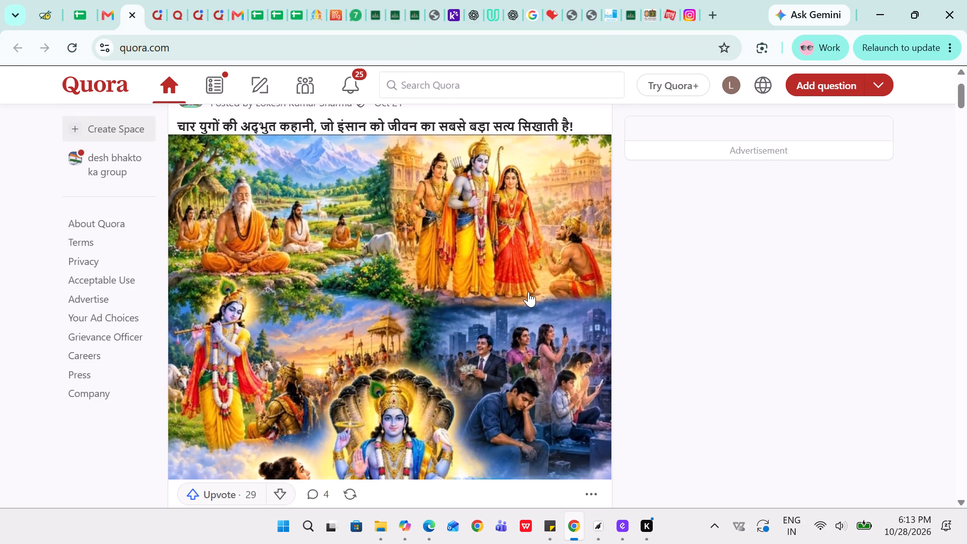
{"action": "scroll", "coordinate": [528, 292], "scroll_direction": "down", "scroll_amount": 1}
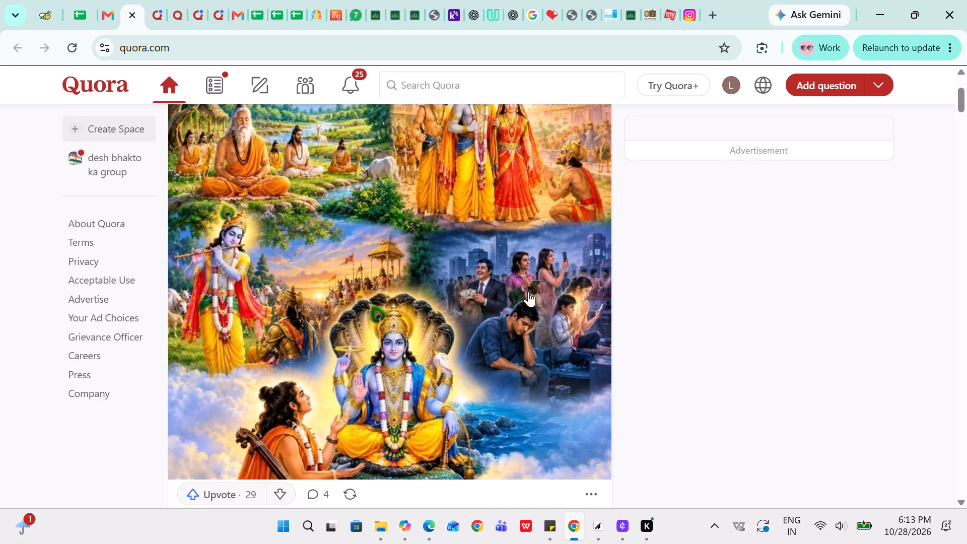
{"action": "scroll", "coordinate": [528, 292], "scroll_direction": "down", "scroll_amount": 2}
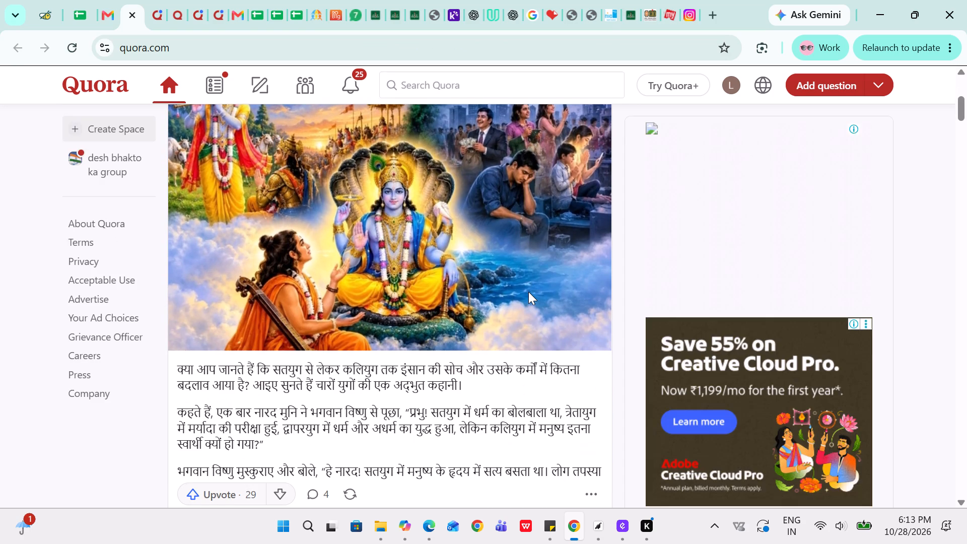
{"action": "scroll", "coordinate": [528, 292], "scroll_direction": "up", "scroll_amount": 3}
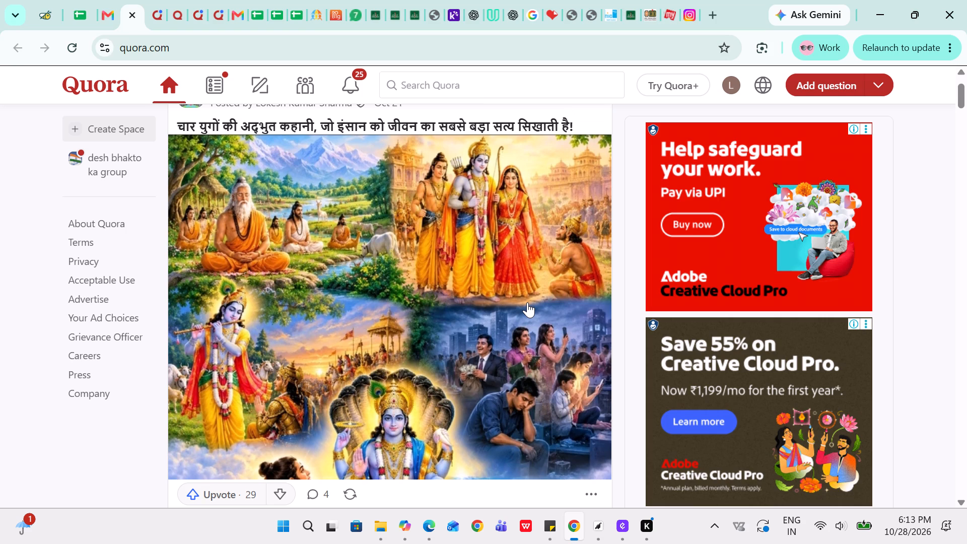
{"action": "scroll", "coordinate": [527, 302], "scroll_direction": "down", "scroll_amount": 2}
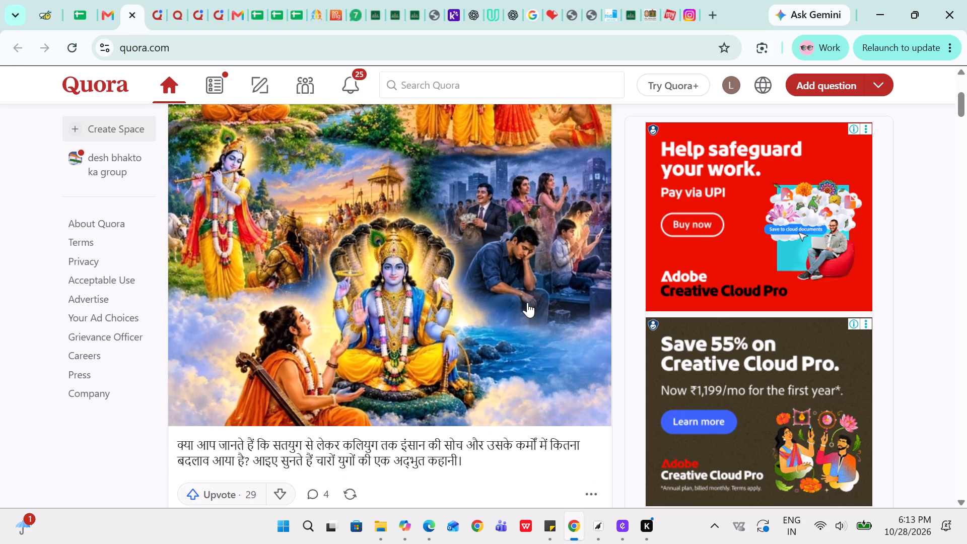
{"action": "scroll", "coordinate": [527, 302], "scroll_direction": "down", "scroll_amount": 1}
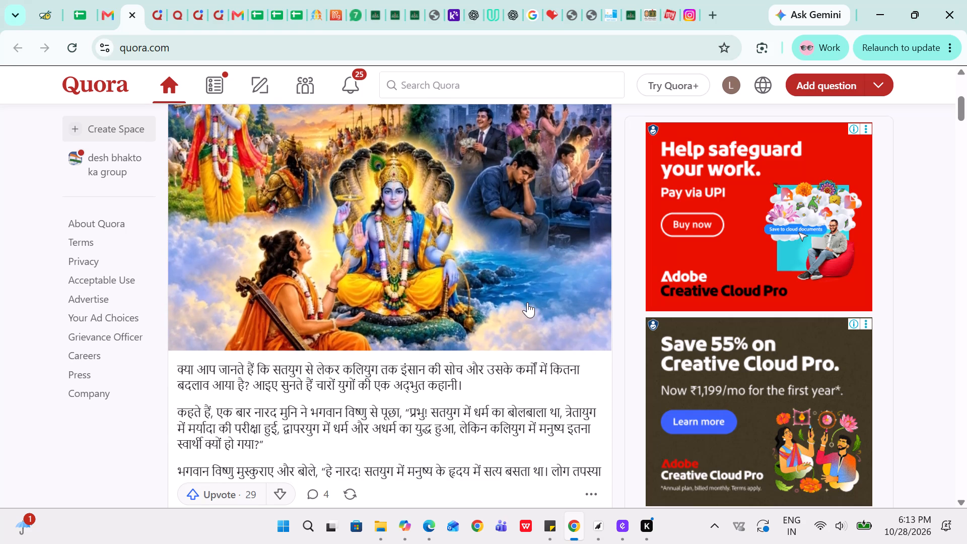
{"action": "scroll", "coordinate": [527, 302], "scroll_direction": "down", "scroll_amount": 5}
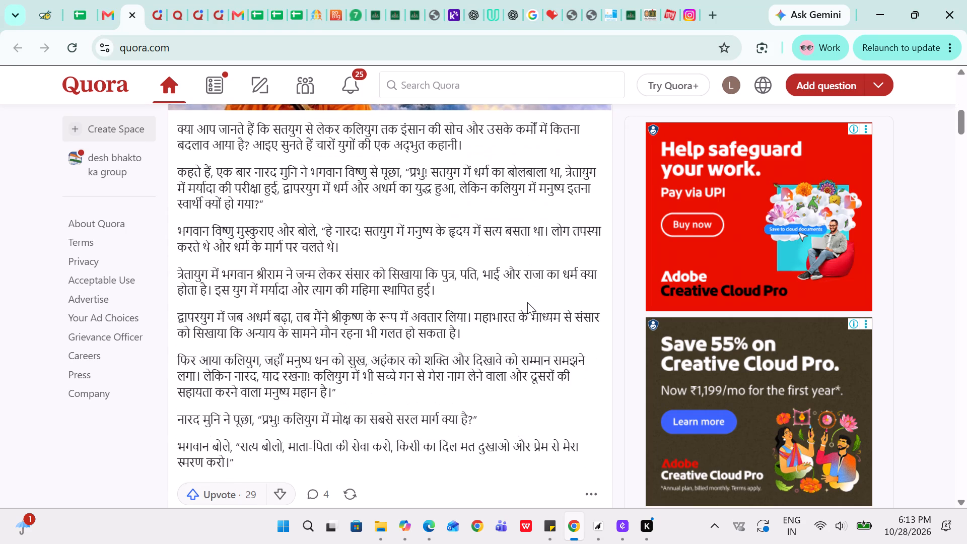
{"action": "scroll", "coordinate": [527, 302], "scroll_direction": "up", "scroll_amount": 8}
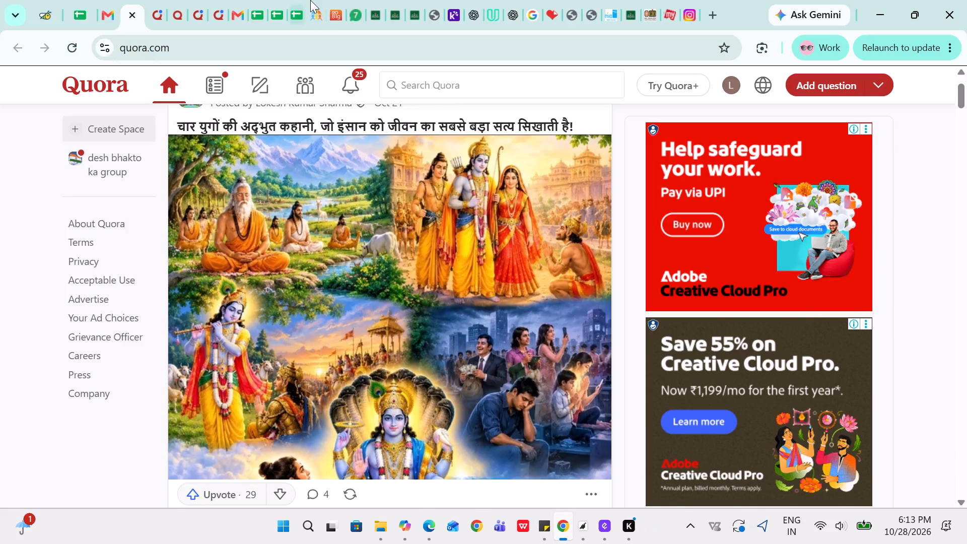
Switch back from Quora to the Insurance Samadhan All Complaints page.
{"action": "left_click", "coordinate": [310, 0]}
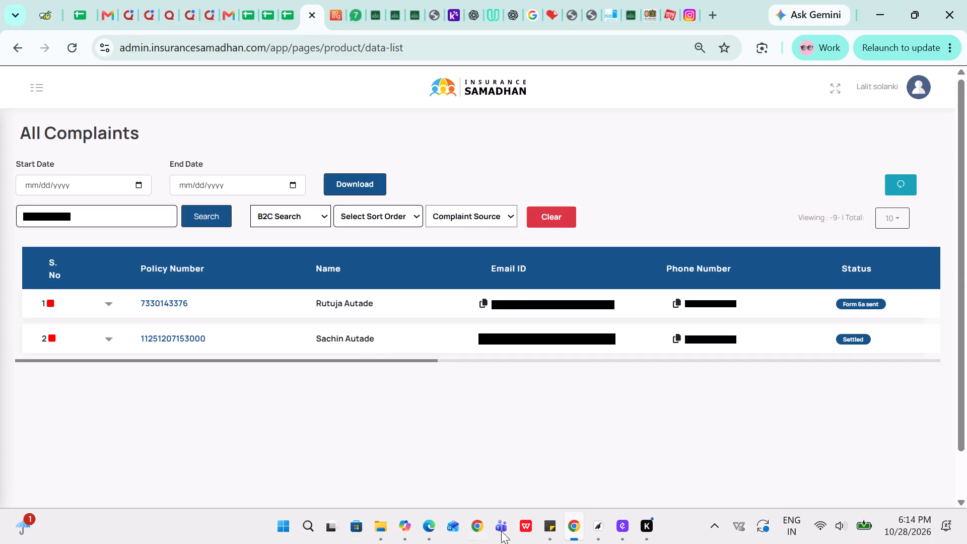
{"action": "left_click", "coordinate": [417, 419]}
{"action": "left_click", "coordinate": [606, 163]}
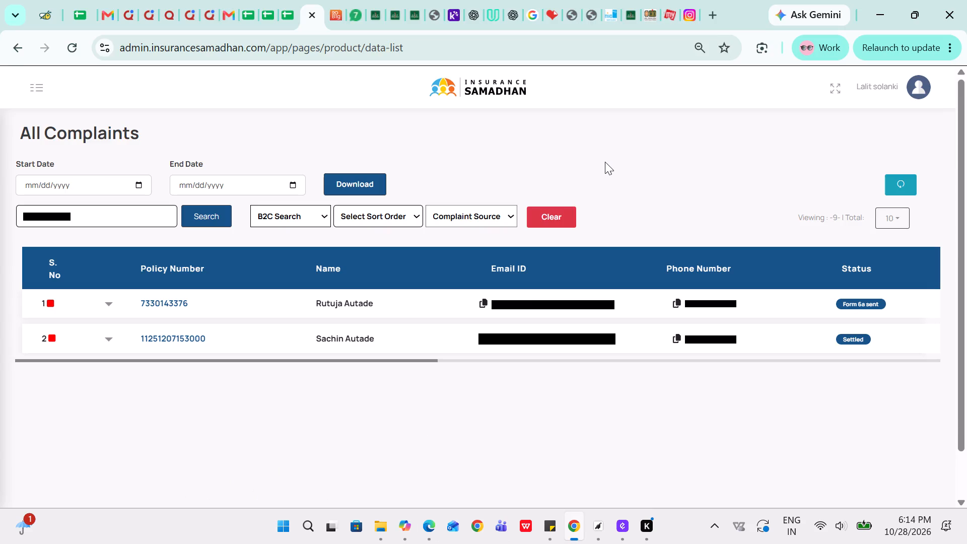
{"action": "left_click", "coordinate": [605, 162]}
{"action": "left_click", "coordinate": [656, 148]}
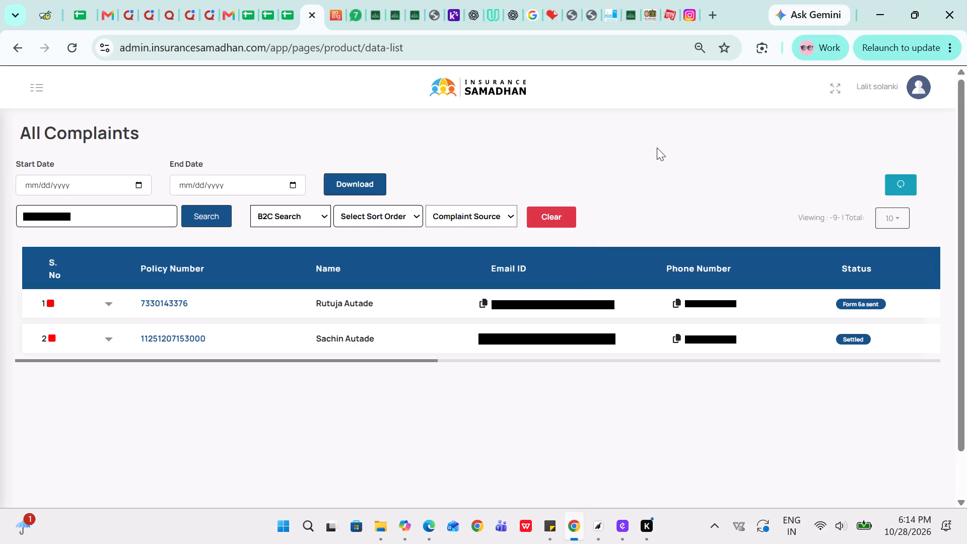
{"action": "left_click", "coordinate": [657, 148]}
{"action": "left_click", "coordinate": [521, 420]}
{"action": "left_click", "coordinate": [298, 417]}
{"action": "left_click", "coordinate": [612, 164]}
Expand the complaint with status Form 6a sent in the All Complaints list to show its available actions.
{"action": "left_click", "coordinate": [654, 299]}
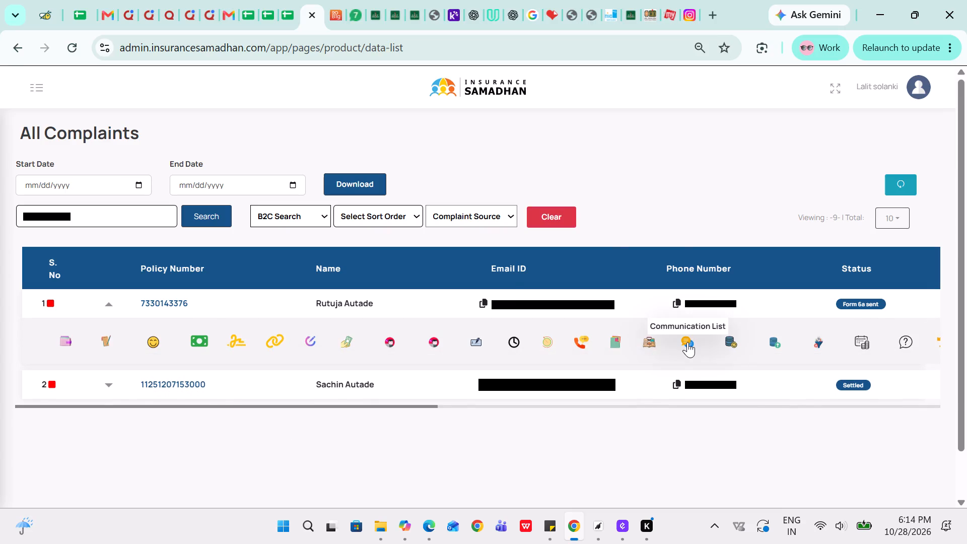
{"action": "left_click", "coordinate": [689, 197]}
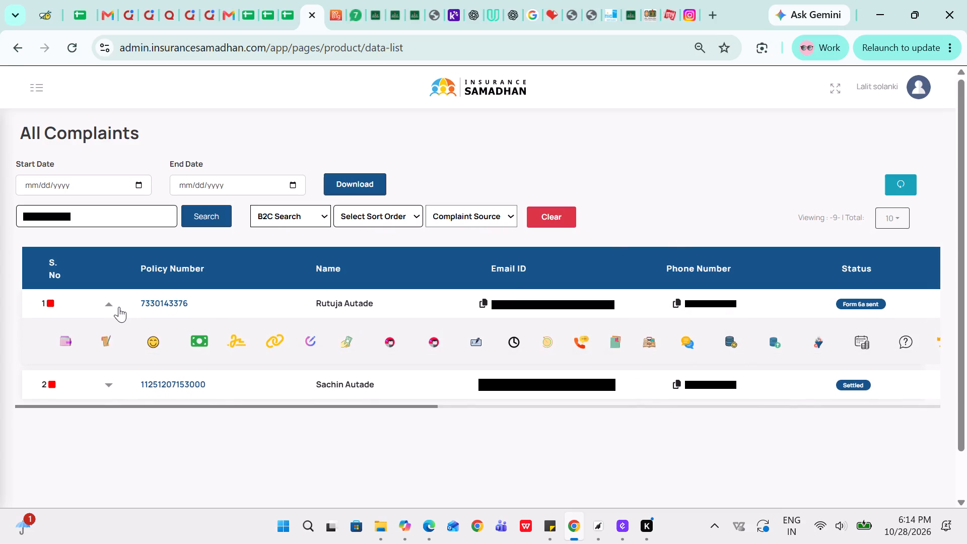
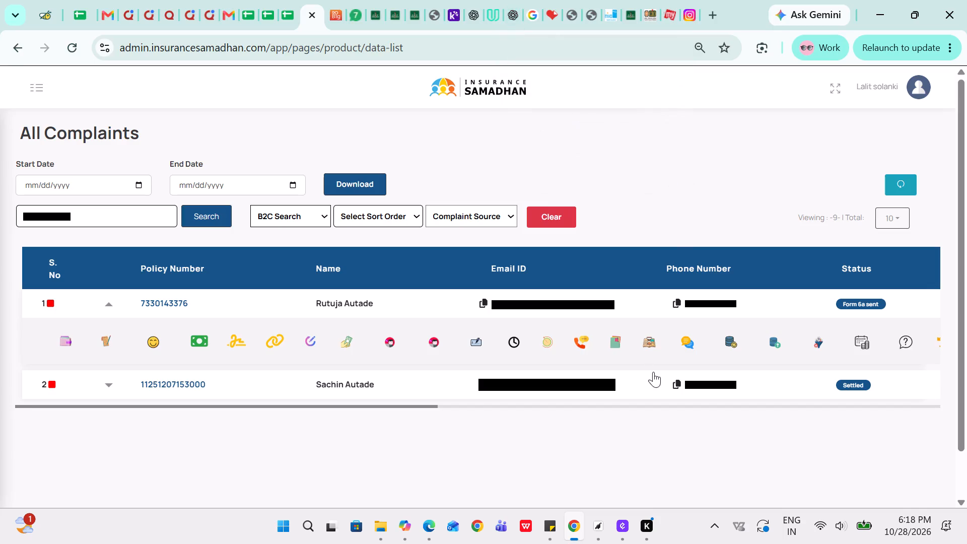
Collapse the available actions of the complaint with status Form 6a sent in the All Complaints list.
{"action": "left_click", "coordinate": [587, 459]}
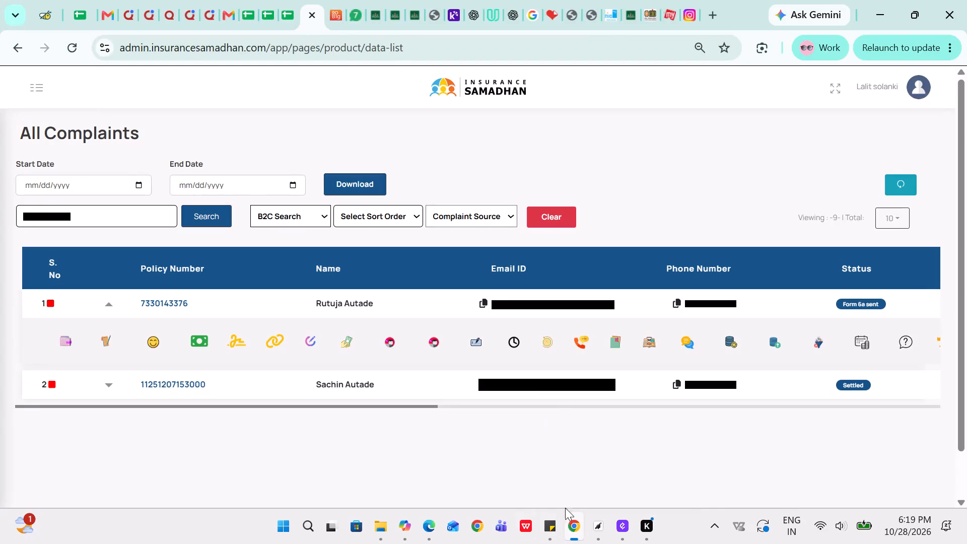
{"action": "left_click", "coordinate": [100, 298]}
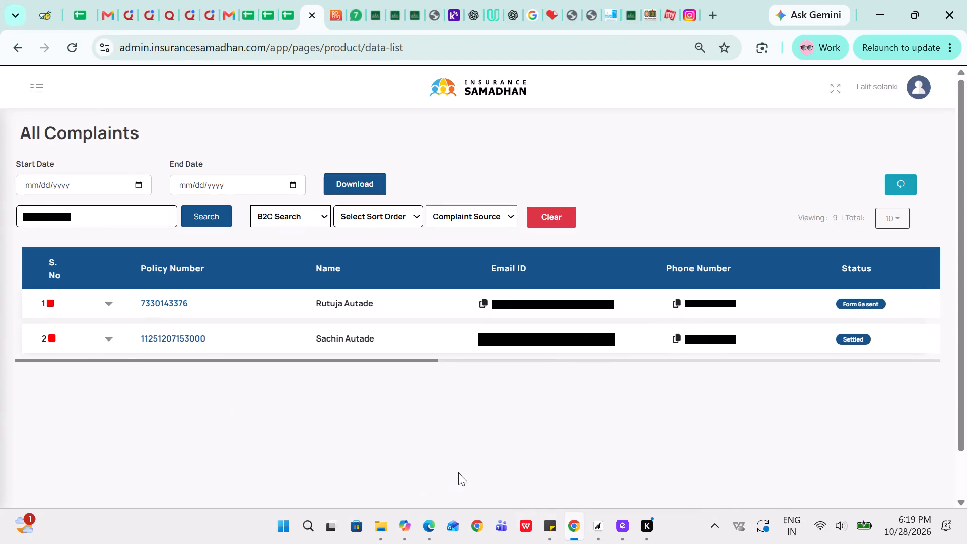
{"action": "left_click", "coordinate": [458, 472]}
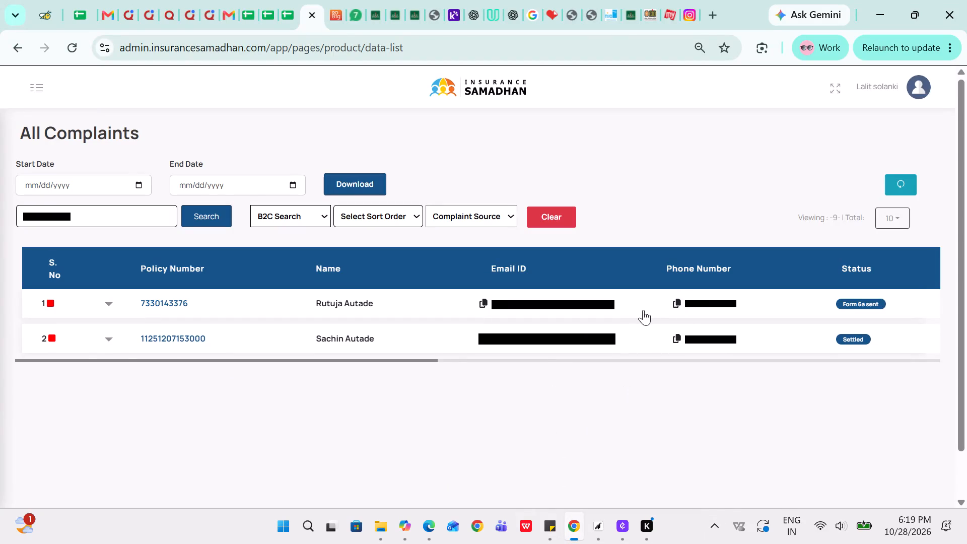
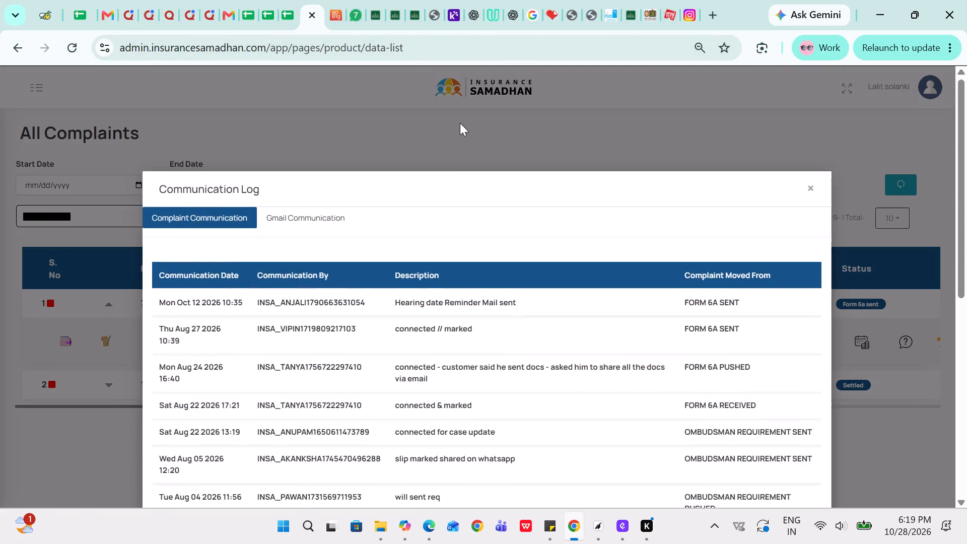
Close the communication log, copy the phone number of the complaint with status Form 6a sent, and switch to the Smartflo live calls page.
{"action": "left_click", "coordinate": [460, 123]}
{"action": "left_click", "coordinate": [679, 300]}
{"action": "left_click", "coordinate": [325, 0]}
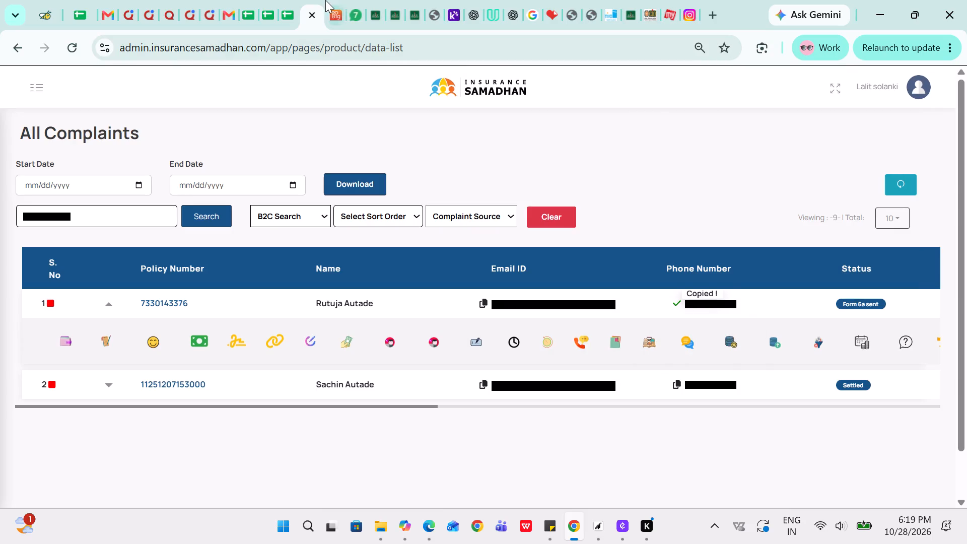
{"action": "left_click", "coordinate": [329, 0]}
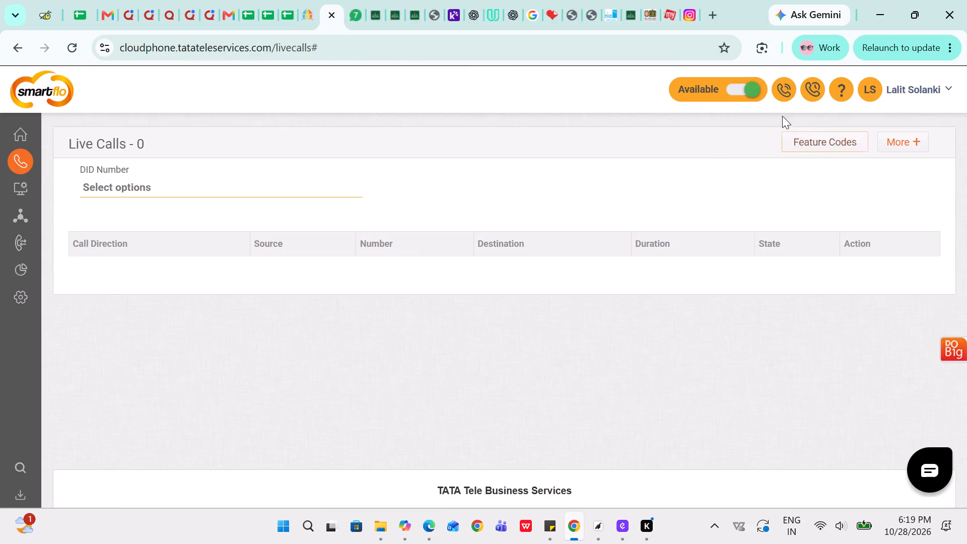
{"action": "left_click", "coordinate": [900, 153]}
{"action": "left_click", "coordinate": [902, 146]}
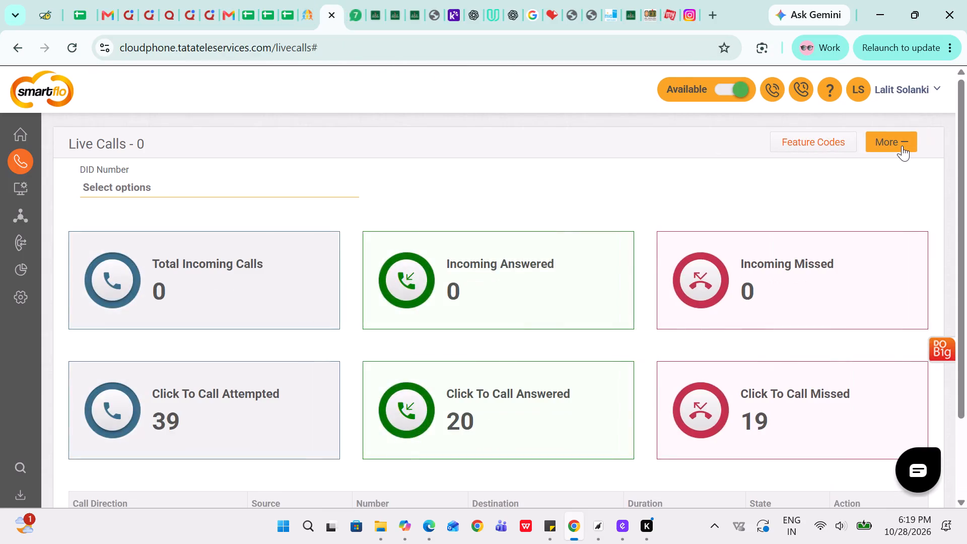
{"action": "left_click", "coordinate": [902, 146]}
Call the copied customer number from the Smartflo dialer.
{"action": "left_click", "coordinate": [775, 90]}
{"action": "left_click", "coordinate": [435, 169]}
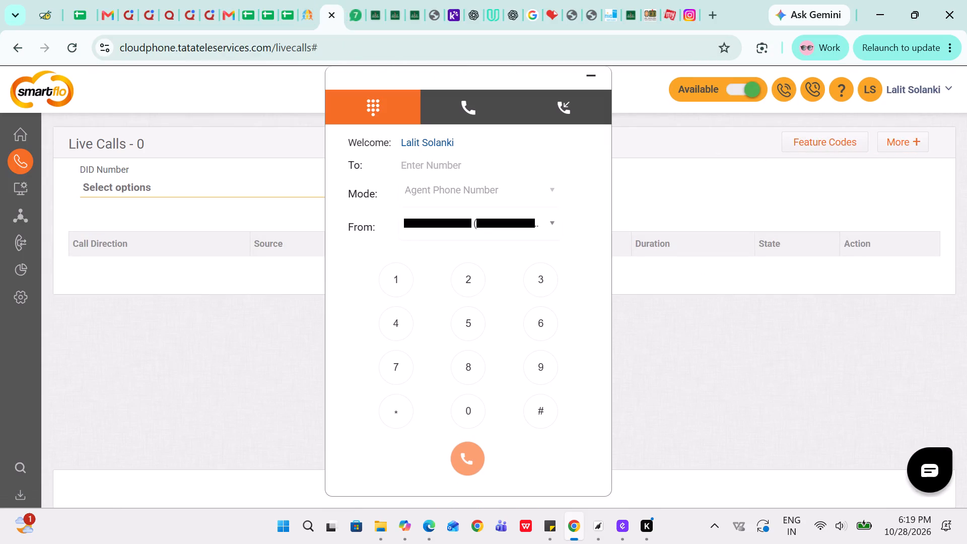
{"action": "key", "text": "ctrl+v"}
{"action": "left_click", "coordinate": [466, 463]}
{"action": "left_click", "coordinate": [741, 394]}
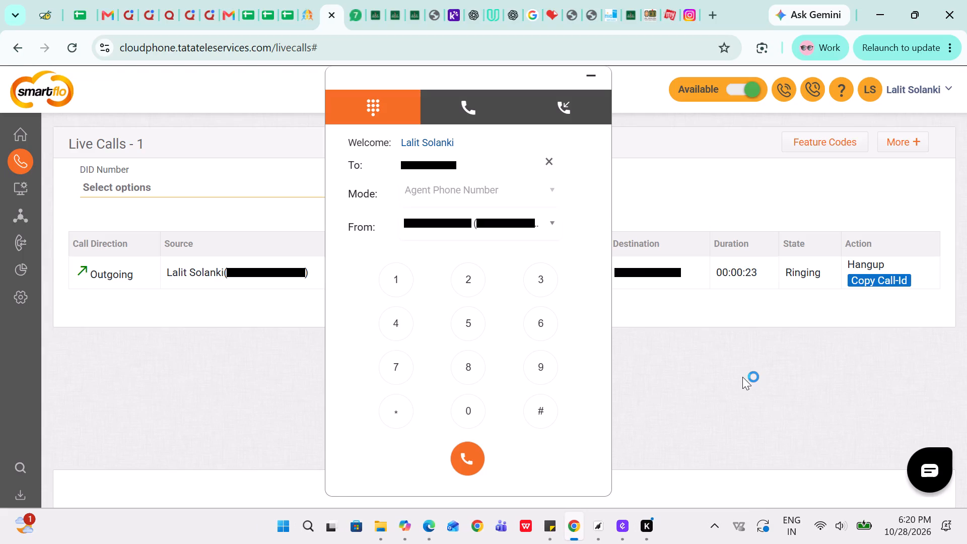
Return to the All Complaints list and collapse the available actions of the complaint with status Form 6a sent.
{"action": "left_click", "coordinate": [305, 0]}
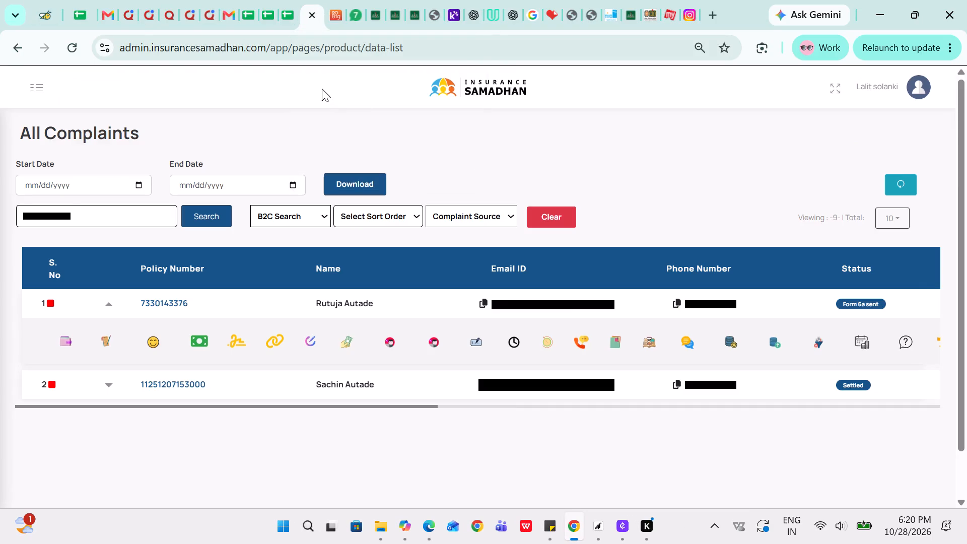
{"action": "left_click", "coordinate": [110, 304]}
{"action": "left_click", "coordinate": [508, 428]}
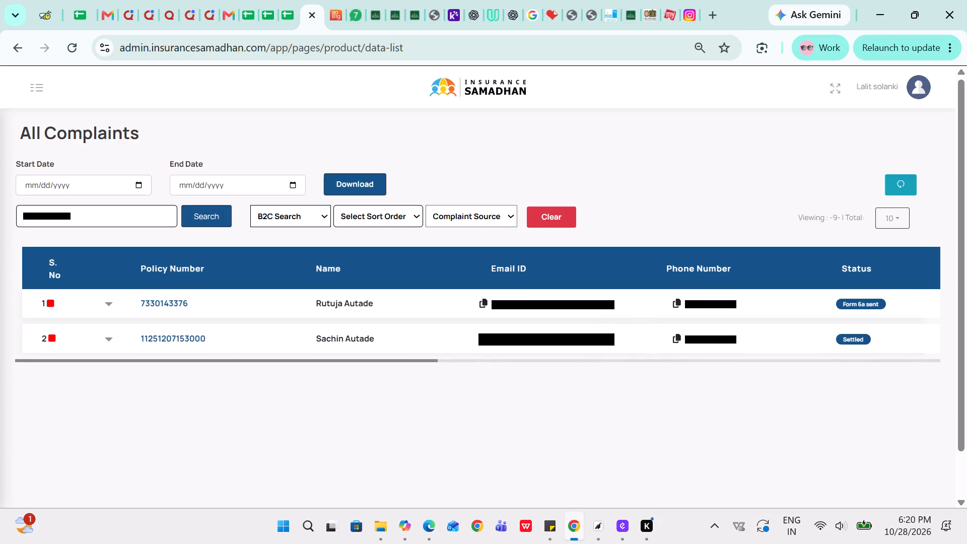
Open the complaint with status Form 6a sent and review its Ombudsman section, including the Form 6A and requirement data.
{"action": "left_click", "coordinate": [153, 301]}
{"action": "left_click", "coordinate": [269, 180]}
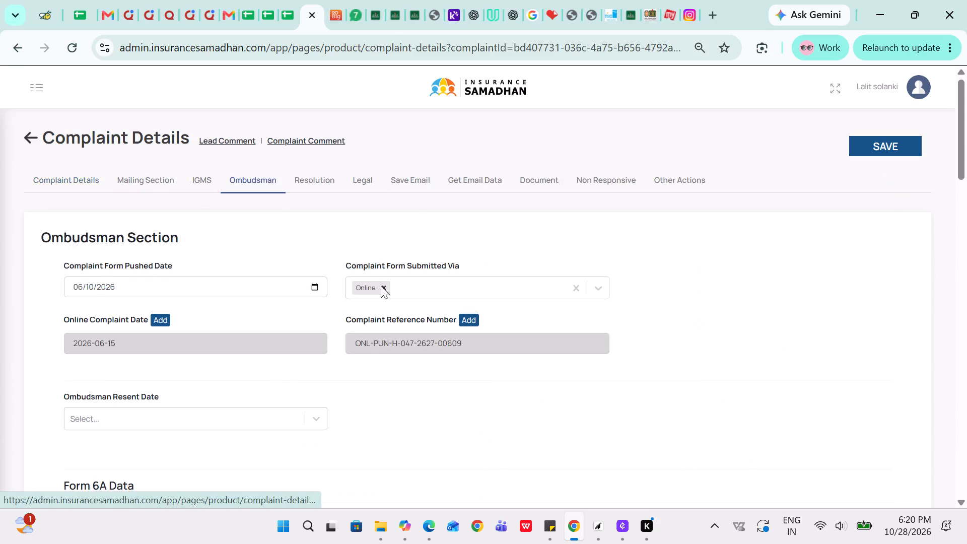
{"action": "scroll", "coordinate": [401, 291], "scroll_direction": "down", "scroll_amount": 5}
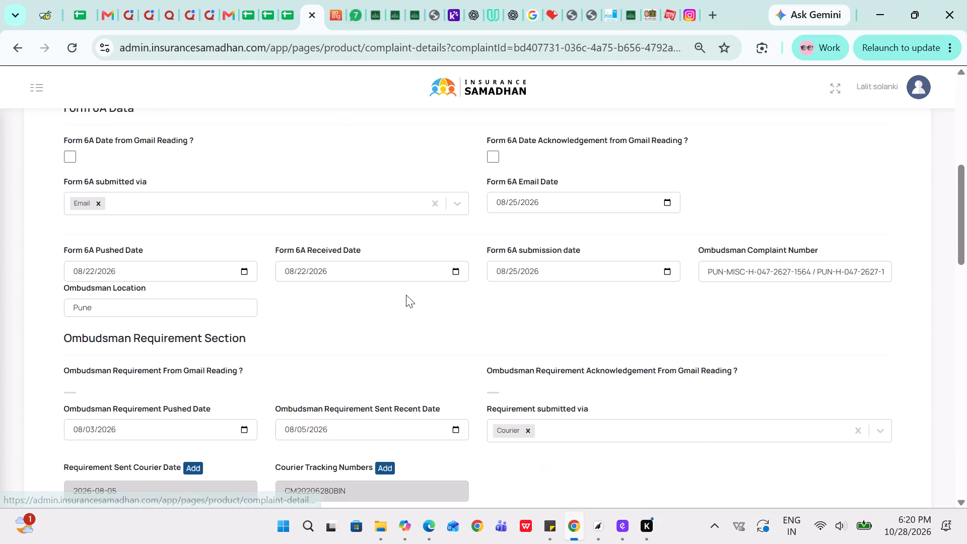
{"action": "scroll", "coordinate": [406, 295], "scroll_direction": "up", "scroll_amount": 12}
Examine the customer's email address and other contact information in the Complaint Details Form.
{"action": "left_click", "coordinate": [85, 173]}
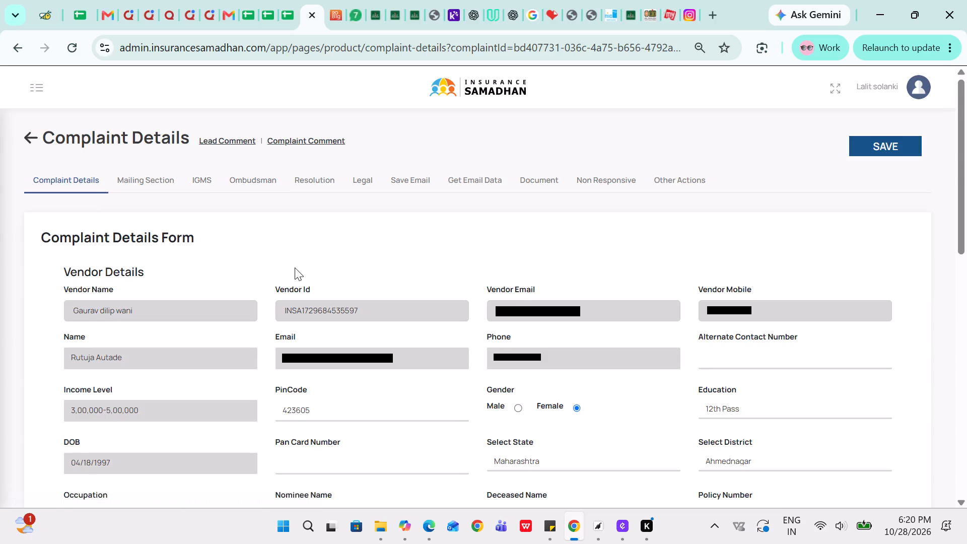
{"action": "left_click", "coordinate": [350, 265]}
{"action": "left_click_drag", "start_coordinate": [426, 359], "coordinate": [203, 348]}
{"action": "left_click", "coordinate": [377, 281]}
{"action": "left_click_drag", "start_coordinate": [417, 356], "coordinate": [181, 307]}
{"action": "left_click", "coordinate": [325, 223]}
{"action": "left_click_drag", "start_coordinate": [455, 347], "coordinate": [349, 359]}
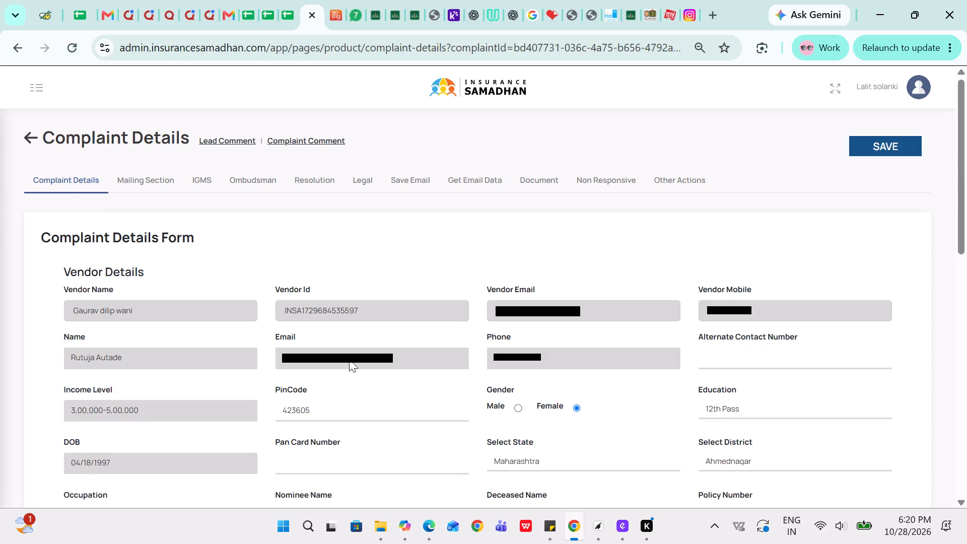
{"action": "left_click_drag", "start_coordinate": [349, 359], "coordinate": [232, 337]}
{"action": "left_click", "coordinate": [380, 328]}
{"action": "left_click_drag", "start_coordinate": [431, 362], "coordinate": [259, 352]}
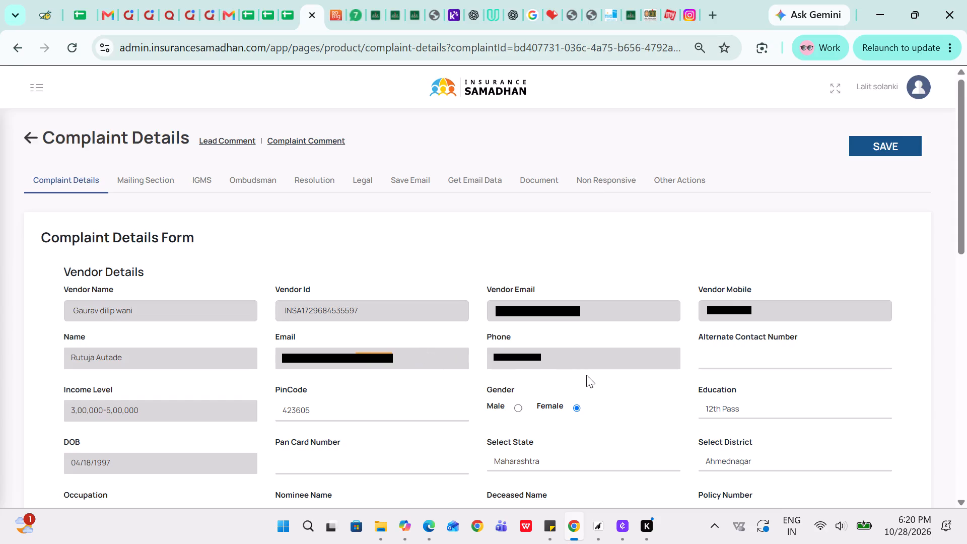
{"action": "left_click_drag", "start_coordinate": [590, 370], "coordinate": [305, 303]}
{"action": "left_click", "coordinate": [415, 305]}
{"action": "left_click_drag", "start_coordinate": [437, 356], "coordinate": [164, 309]}
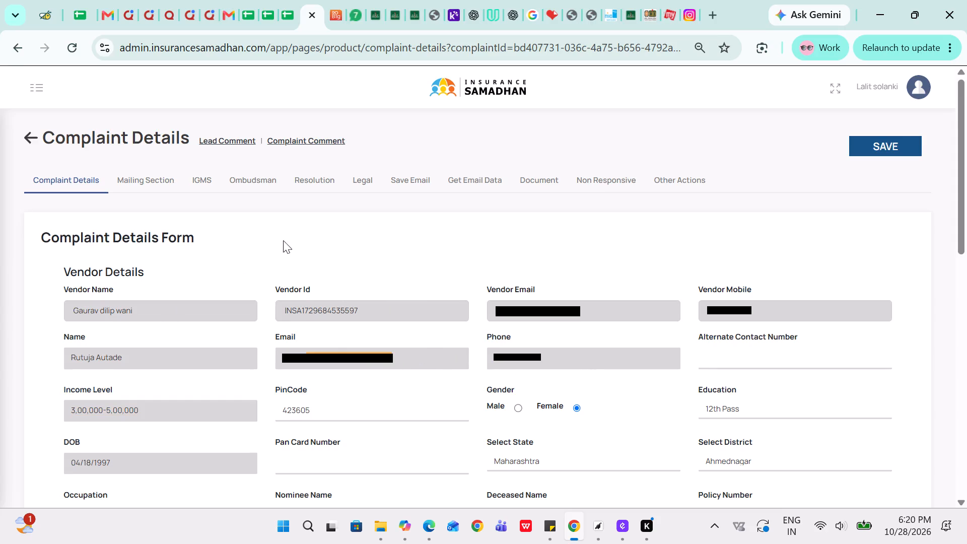
{"action": "left_click", "coordinate": [283, 240]}
Review the Ombudsman section again, checking the complaint reference, Form 6A, requirement and courier fields.
{"action": "left_click", "coordinate": [263, 180]}
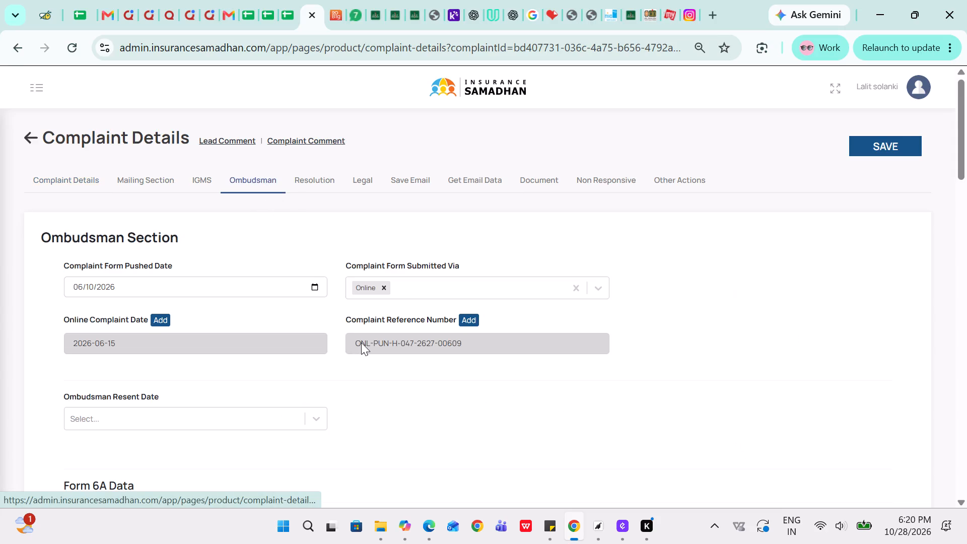
{"action": "scroll", "coordinate": [361, 343], "scroll_direction": "down", "scroll_amount": 6}
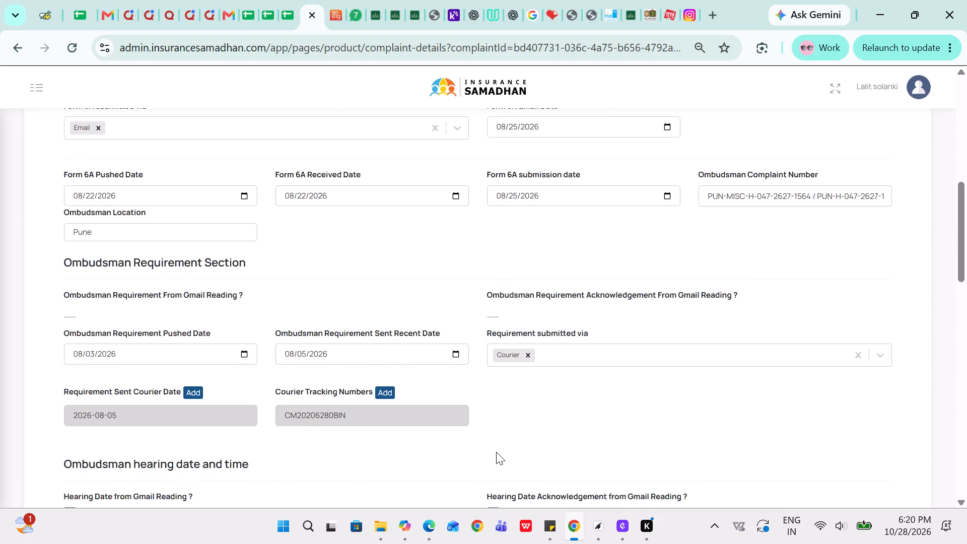
{"action": "scroll", "coordinate": [163, 134], "scroll_direction": "up", "scroll_amount": 6}
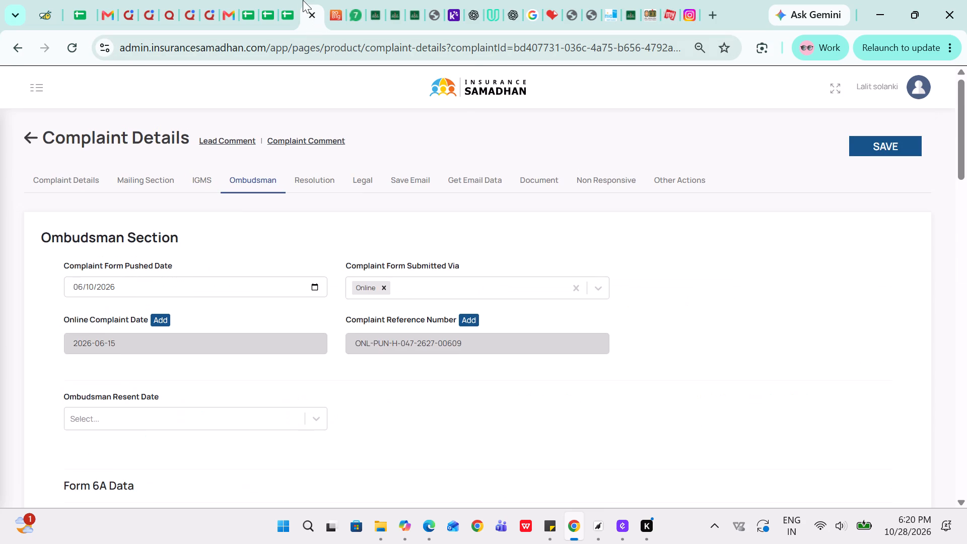
Check the Form 6A dates in the Ombudsman section and examine the complaint's communication log.
{"action": "scroll", "coordinate": [365, 142], "scroll_direction": "up", "scroll_amount": 3}
{"action": "scroll", "coordinate": [540, 268], "scroll_direction": "down", "scroll_amount": 3}
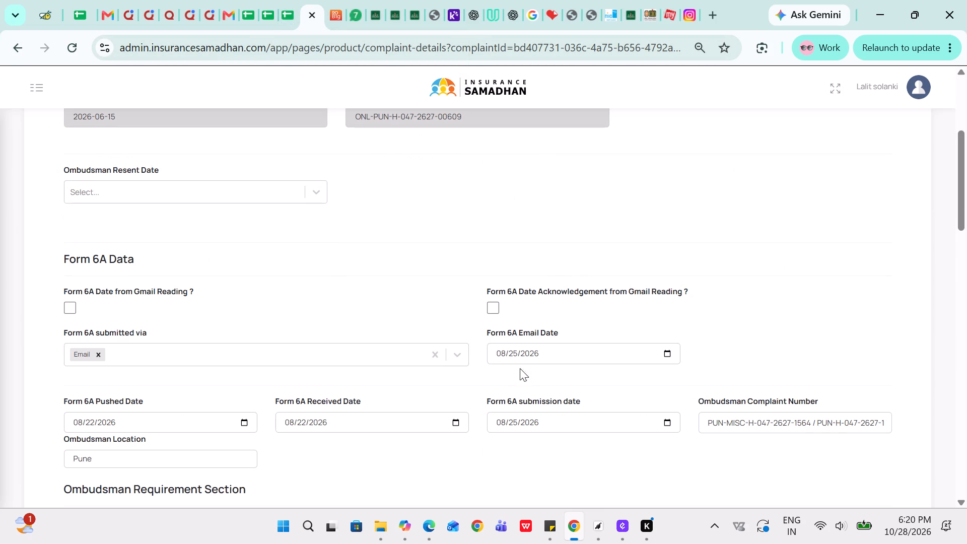
{"action": "scroll", "coordinate": [572, 374], "scroll_direction": "up", "scroll_amount": 5}
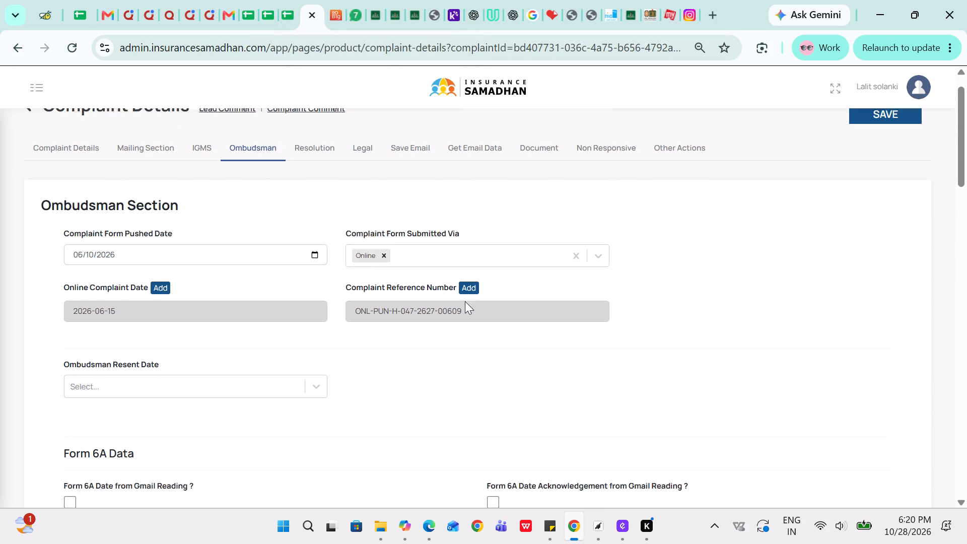
{"action": "scroll", "coordinate": [465, 301], "scroll_direction": "up", "scroll_amount": 7}
{"action": "left_click", "coordinate": [312, 143]}
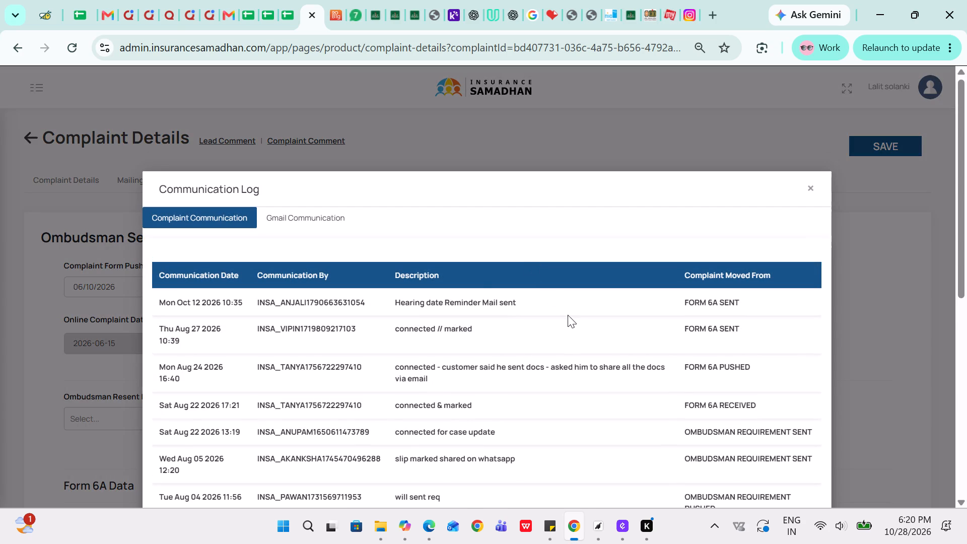
{"action": "left_click", "coordinate": [316, 114]}
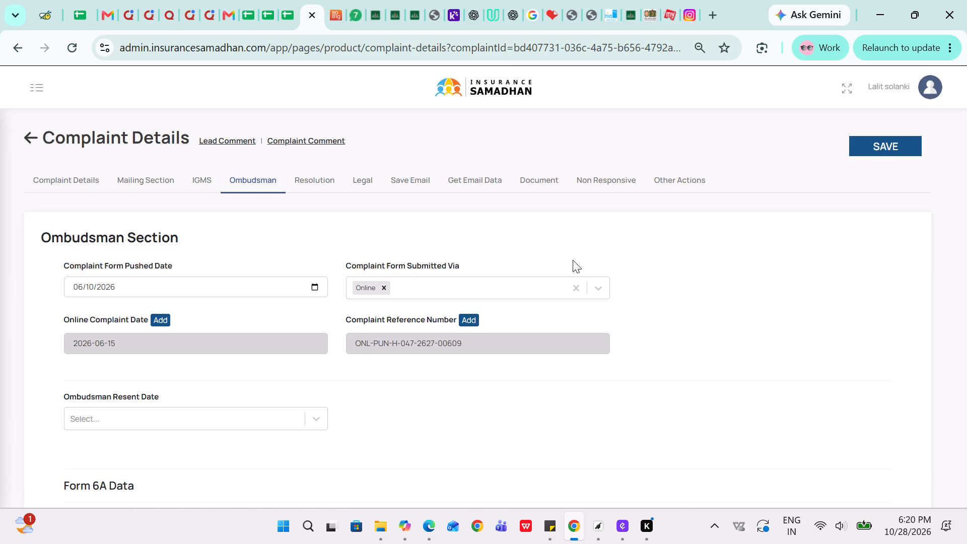
Open the complaint's Other Actions and select the type for Generate Single OR multiple Reminder Mail to show the reminder mail options.
{"action": "left_click", "coordinate": [673, 194]}
{"action": "scroll", "coordinate": [373, 255], "scroll_direction": "down", "scroll_amount": 5}
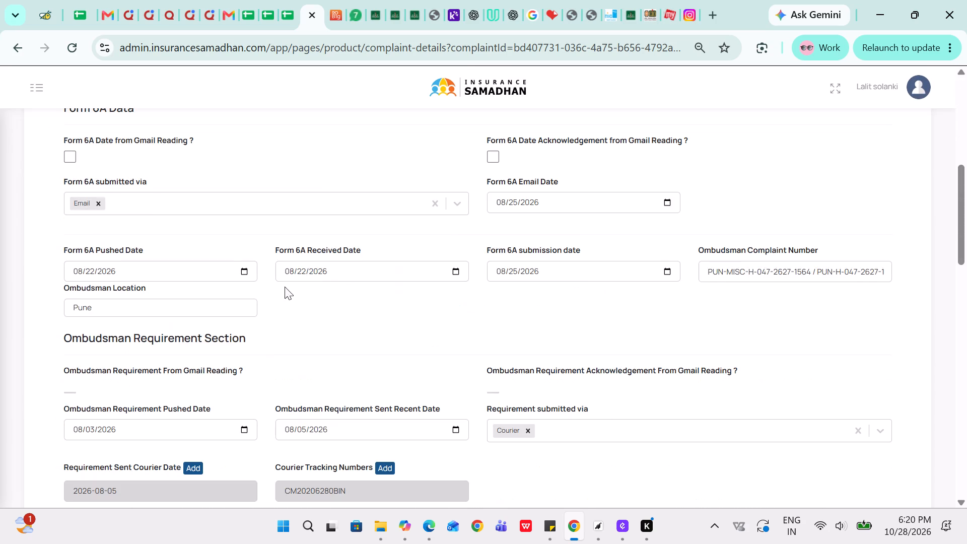
{"action": "scroll", "coordinate": [153, 296], "scroll_direction": "down", "scroll_amount": 3}
{"action": "scroll", "coordinate": [314, 342], "scroll_direction": "up", "scroll_amount": 12}
{"action": "left_click", "coordinate": [677, 177]}
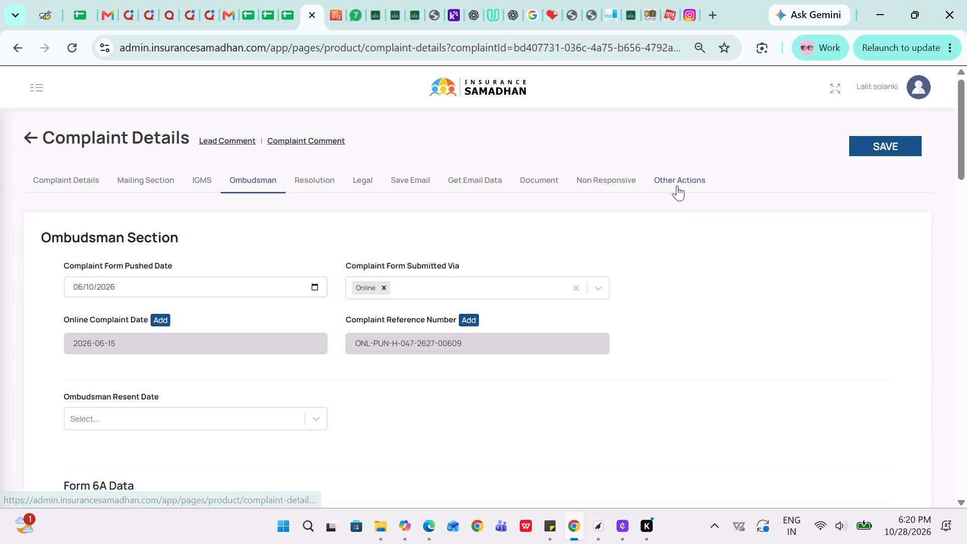
{"action": "scroll", "coordinate": [374, 274], "scroll_direction": "down", "scroll_amount": 5}
{"action": "left_click", "coordinate": [56, 385]}
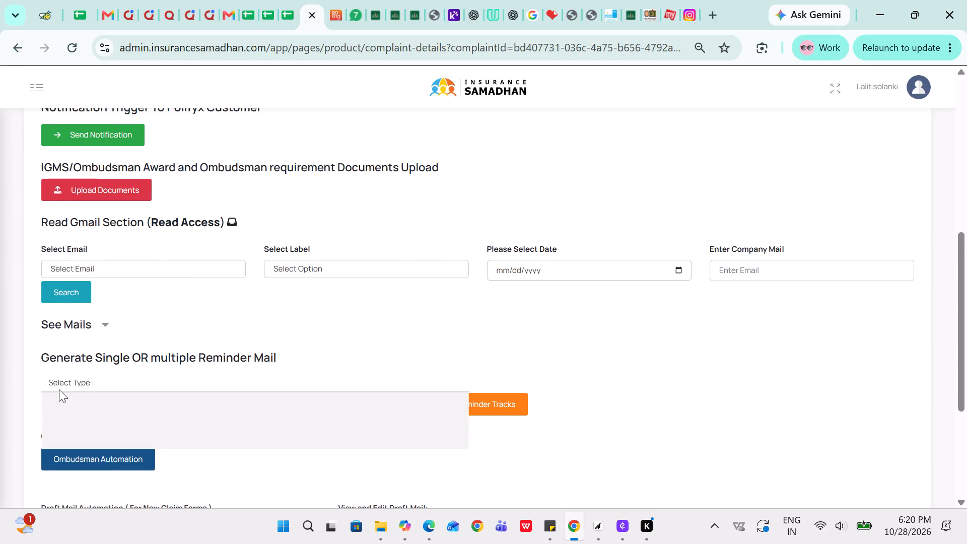
{"action": "left_click", "coordinate": [100, 421]}
{"action": "scroll", "coordinate": [273, 348], "scroll_direction": "down", "scroll_amount": 5}
Open the Hearing date Reminder Mail and send it to the Pune Ombudsman.
{"action": "left_click", "coordinate": [132, 342]}
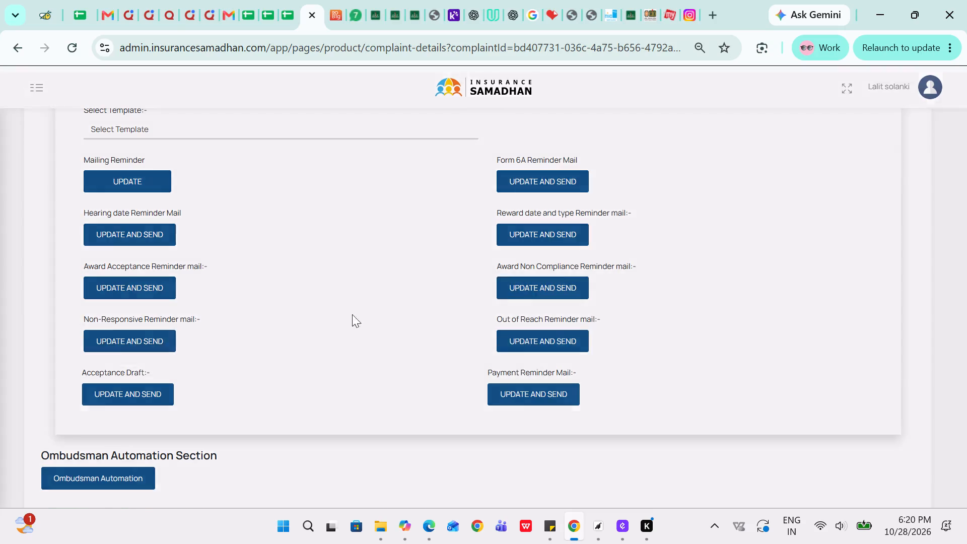
{"action": "left_click", "coordinate": [477, 123]}
{"action": "left_click", "coordinate": [133, 232]}
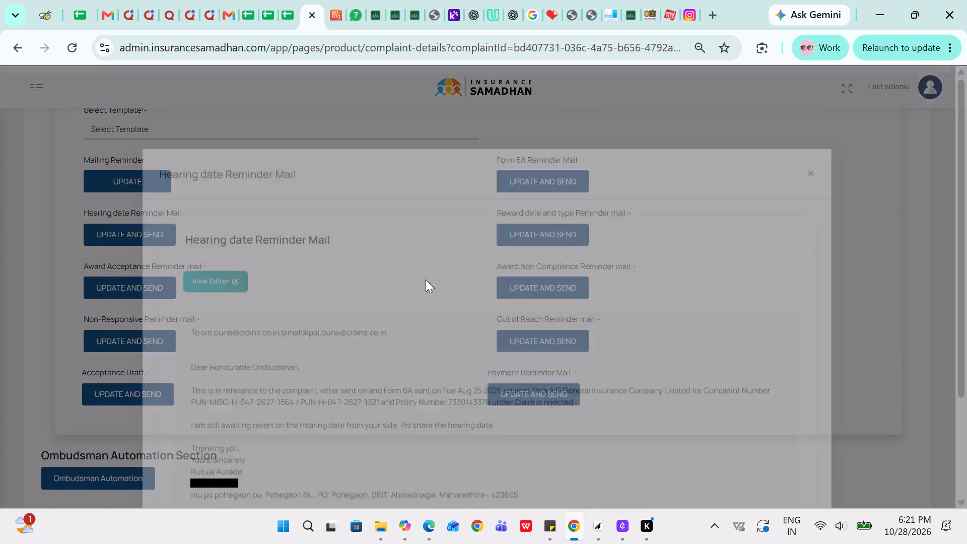
{"action": "scroll", "coordinate": [431, 290], "scroll_direction": "down", "scroll_amount": 7}
{"action": "left_click", "coordinate": [524, 486]}
{"action": "left_click", "coordinate": [577, 139]}
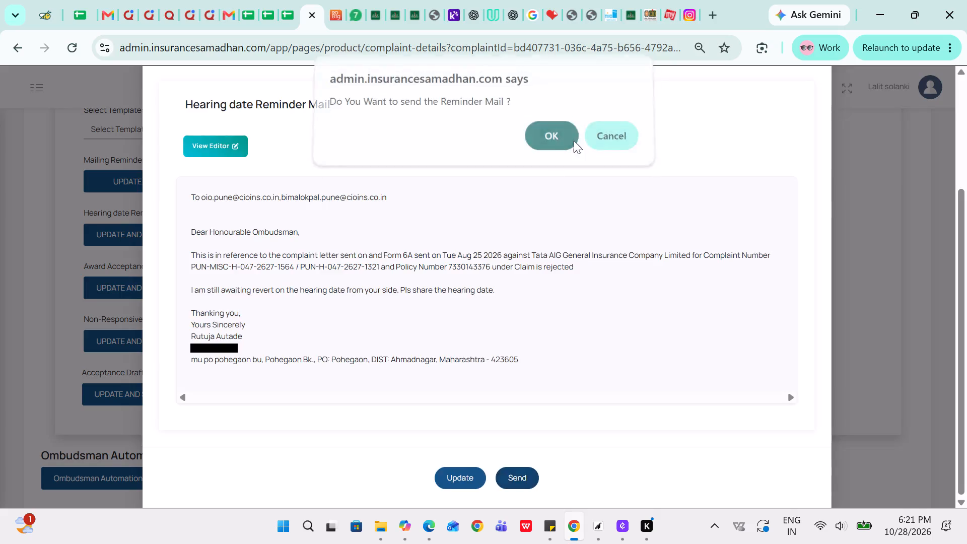
Switch to the Smartflo Live Calls page to check the ongoing call.
{"action": "scroll", "coordinate": [502, 222], "scroll_direction": "up", "scroll_amount": 13}
{"action": "left_click", "coordinate": [342, 0]}
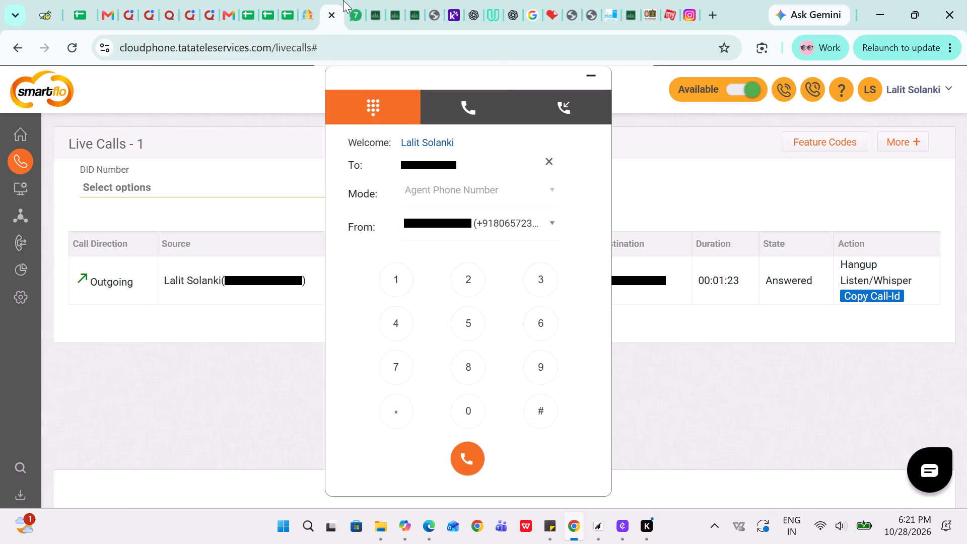
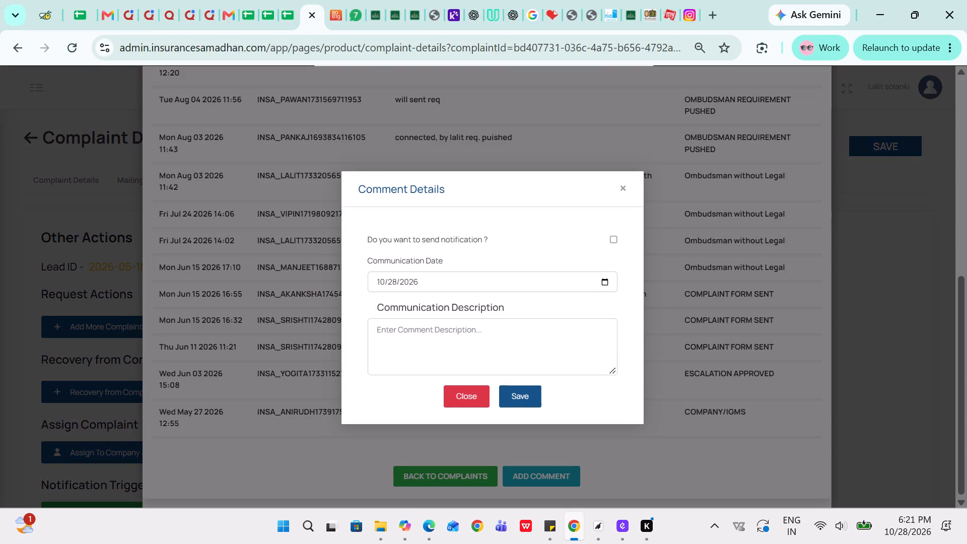
Enter 'Hearing reminder shared.' as the communication description of the complaint's new comment.
{"action": "left_click", "coordinate": [530, 338]}
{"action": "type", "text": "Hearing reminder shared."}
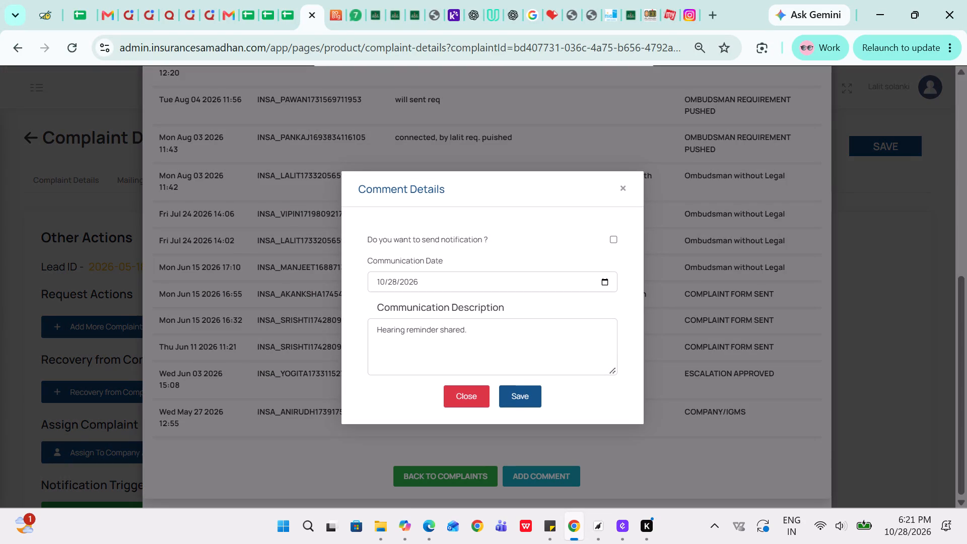
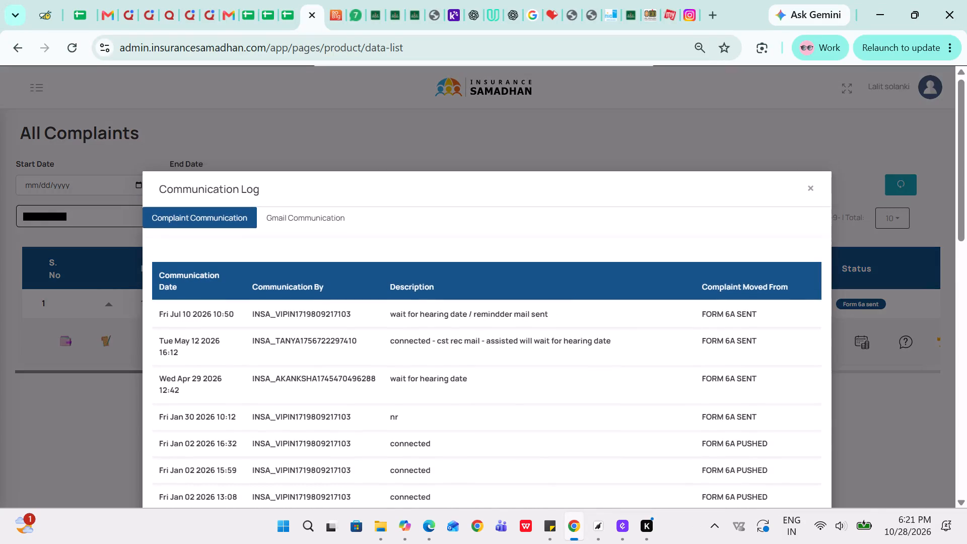
Check the latest entry descriptions in the Communication Log and close the log.
{"action": "left_click_drag", "start_coordinate": [578, 322], "coordinate": [233, 274]}
{"action": "left_click", "coordinate": [414, 119]}
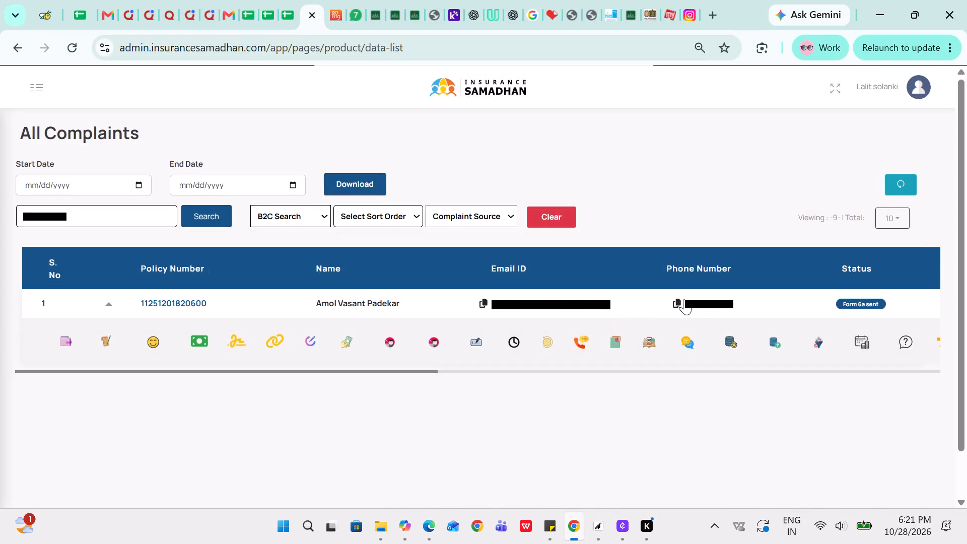
Copy the customer's phone number from the complaint row and call it through the Smartflo cloud phone.
{"action": "left_click", "coordinate": [675, 303]}
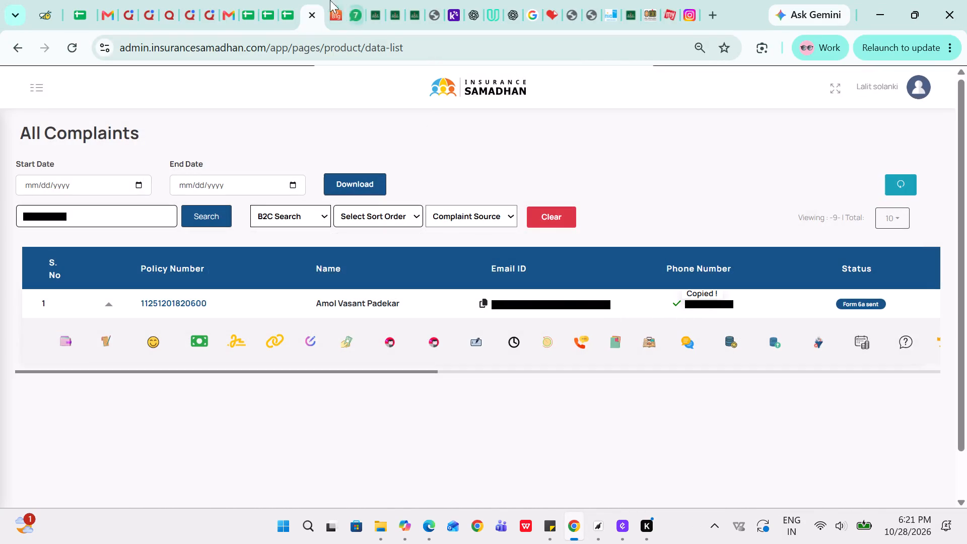
{"action": "left_click", "coordinate": [341, 0]}
{"action": "double_click", "coordinate": [438, 167]}
{"action": "key", "text": "ctrl+v"}
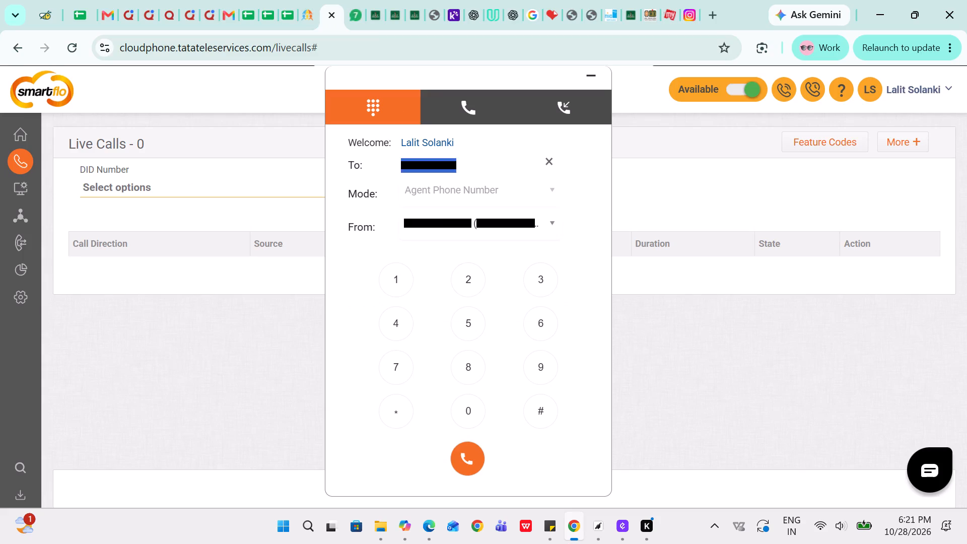
{"action": "left_click", "coordinate": [475, 469]}
{"action": "left_click", "coordinate": [790, 420]}
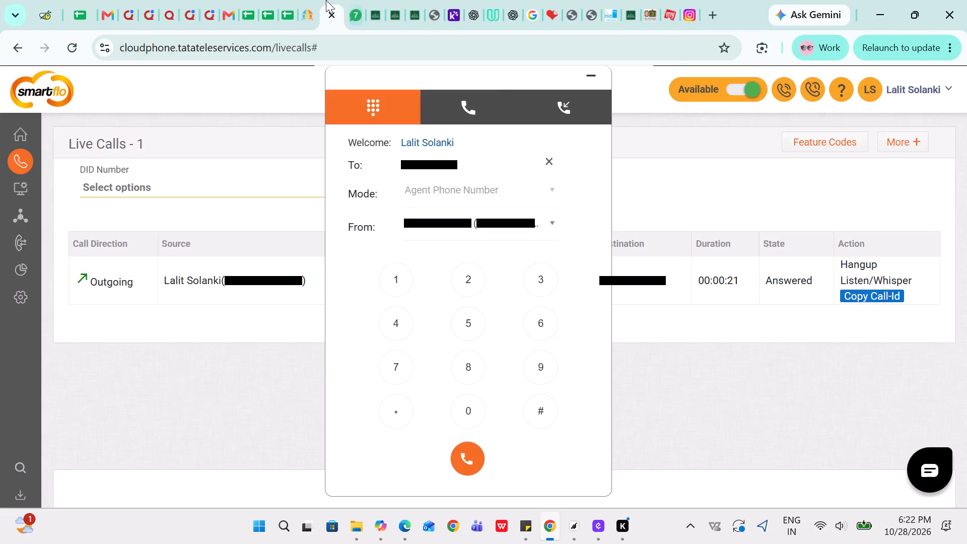
Return to the All Complaints list and review the complaint's dated status history down to Form 6A Sent.
{"action": "left_click", "coordinate": [310, 0]}
{"action": "left_click", "coordinate": [498, 425]}
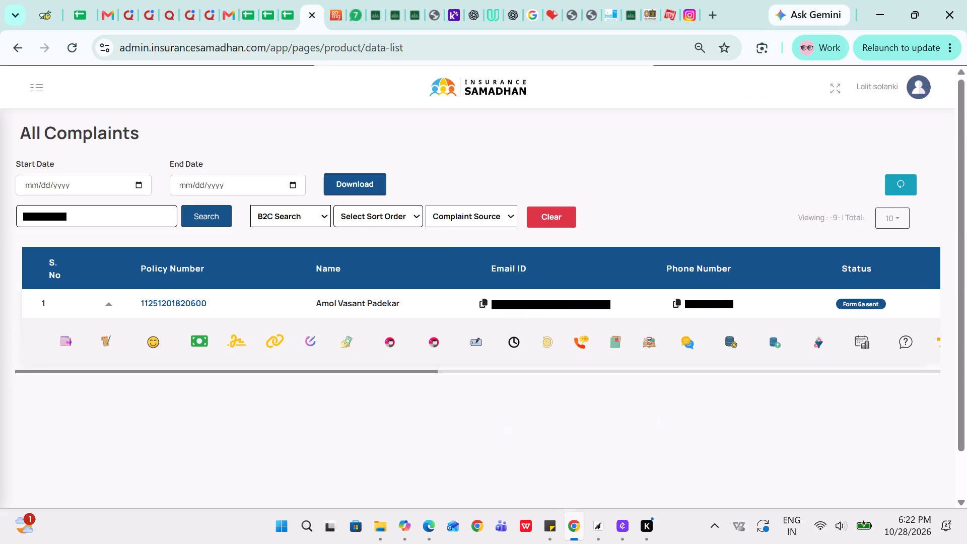
{"action": "left_click", "coordinate": [546, 343]}
{"action": "scroll", "coordinate": [669, 414], "scroll_direction": "down", "scroll_amount": 12}
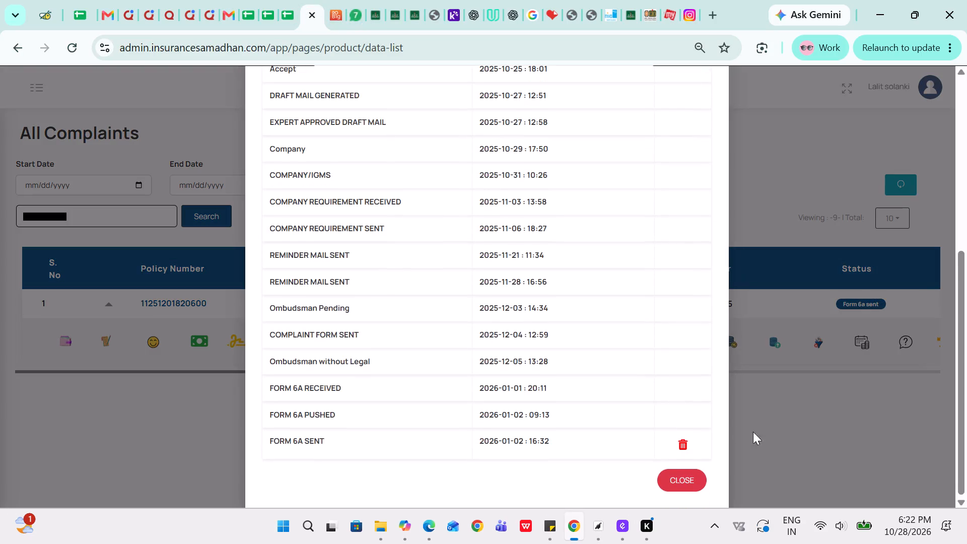
{"action": "left_click", "coordinate": [811, 441]}
Open the complaint by its policy number and review its Ombudsman section, including the Form 6A, requirement and hearing fields.
{"action": "left_click", "coordinate": [183, 304]}
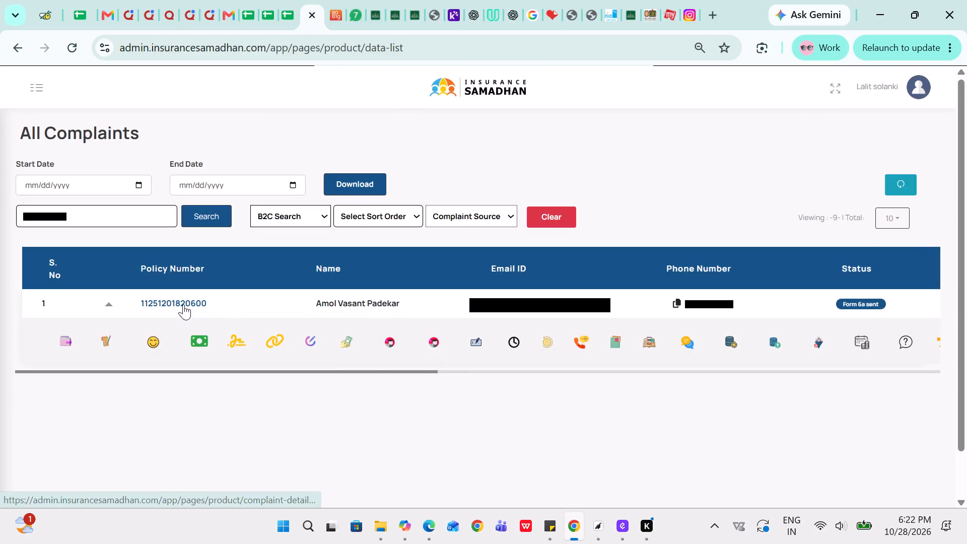
{"action": "left_click", "coordinate": [249, 177]}
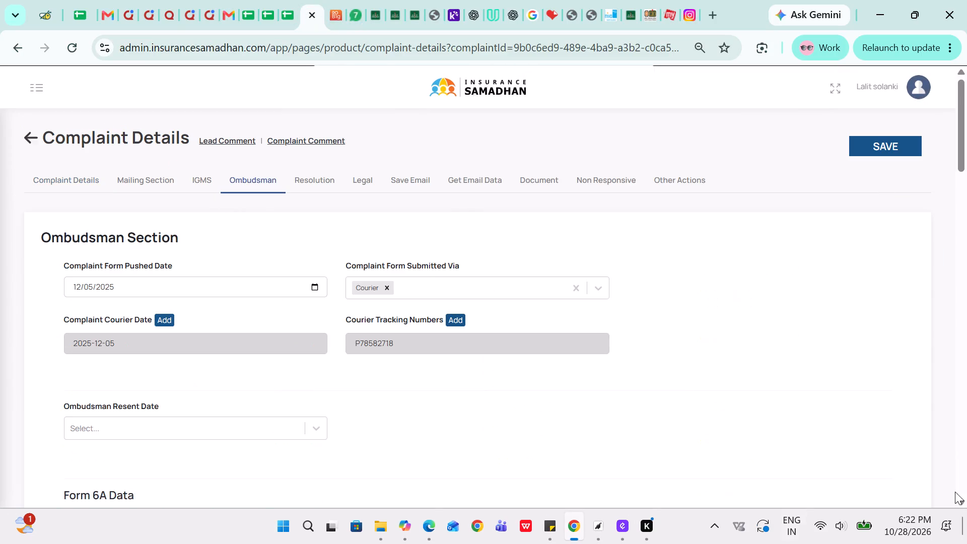
{"action": "scroll", "coordinate": [412, 334], "scroll_direction": "down", "scroll_amount": 6}
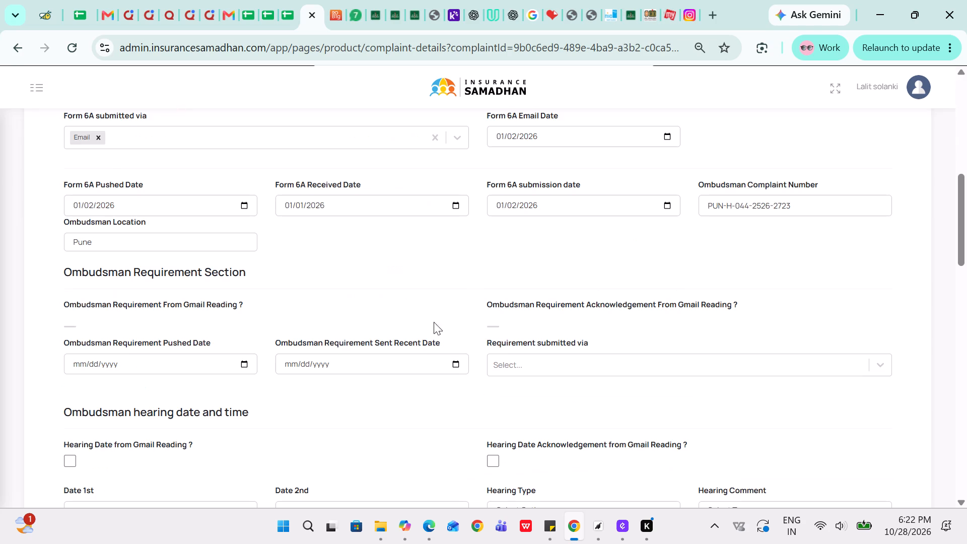
{"action": "scroll", "coordinate": [534, 285], "scroll_direction": "up", "scroll_amount": 3}
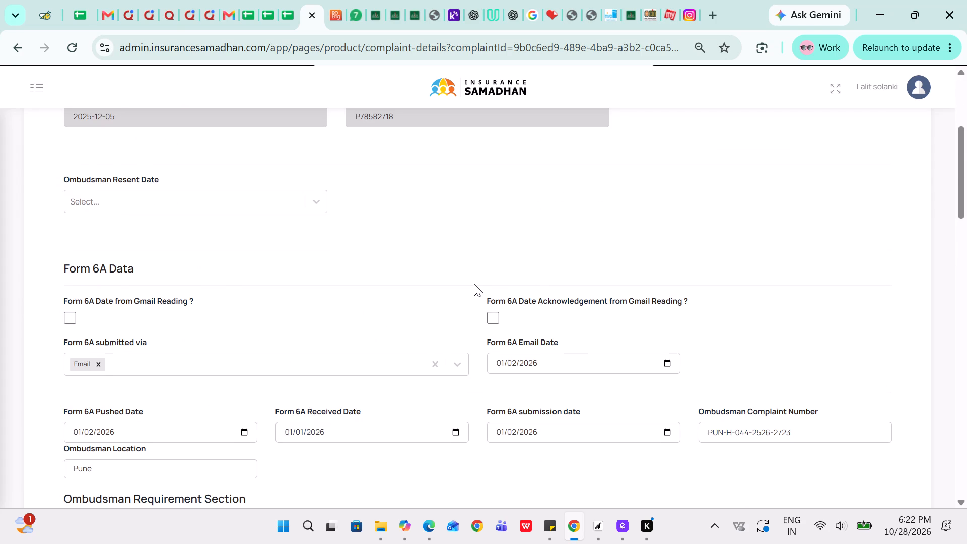
{"action": "scroll", "coordinate": [542, 298], "scroll_direction": "up", "scroll_amount": 9}
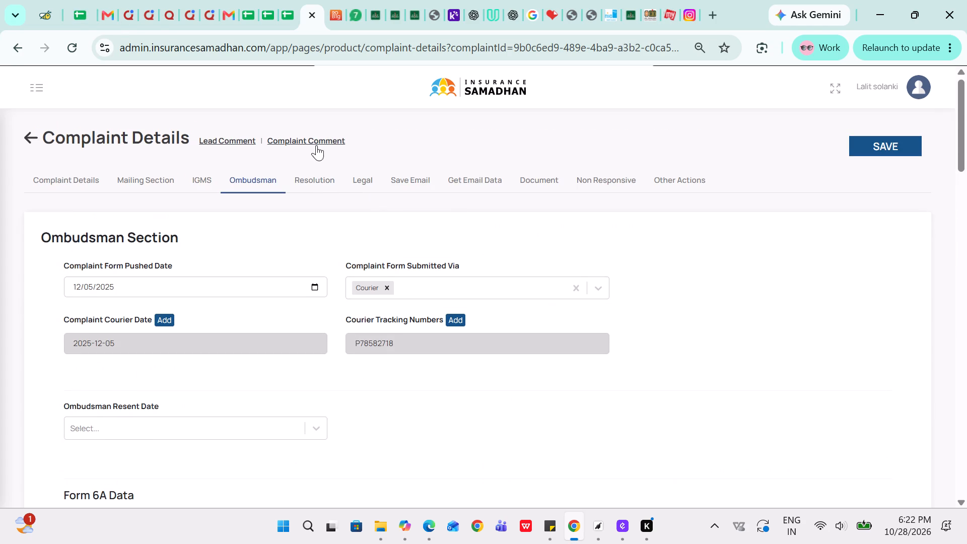
Open the complaint comments and read the latest Communication Log descriptions about the hearing date and reminder mail.
{"action": "left_click", "coordinate": [316, 145]}
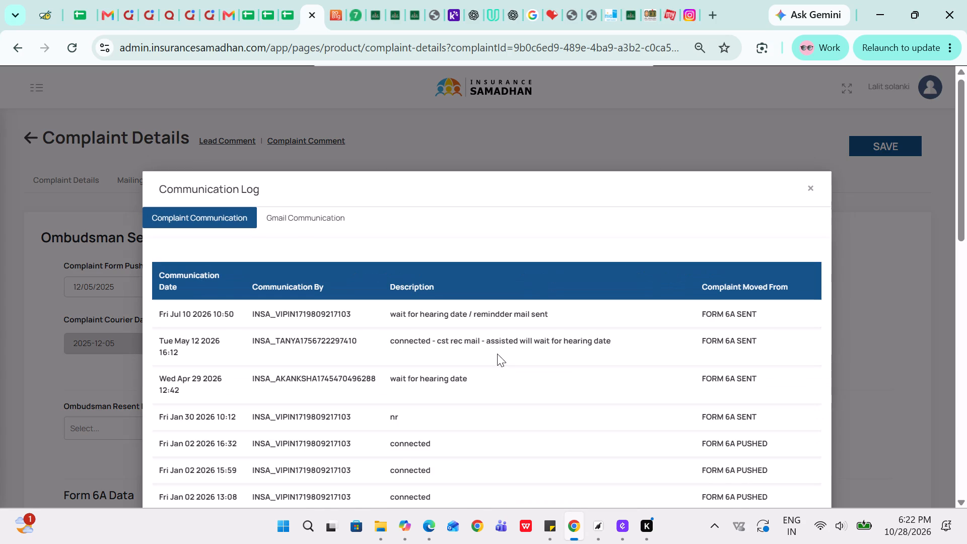
{"action": "left_click_drag", "start_coordinate": [573, 311], "coordinate": [323, 311]}
{"action": "left_click", "coordinate": [514, 304]}
{"action": "left_click_drag", "start_coordinate": [600, 326], "coordinate": [357, 326]}
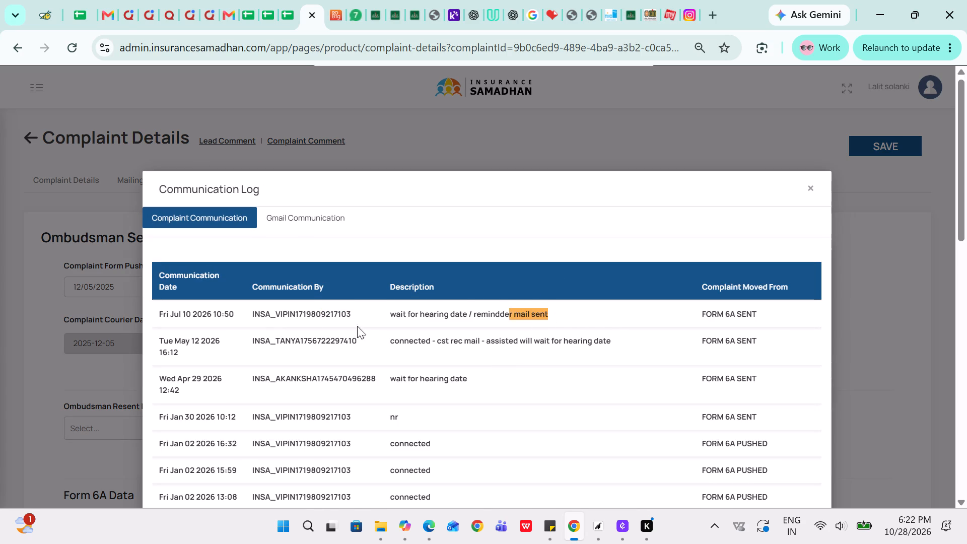
{"action": "left_click_drag", "start_coordinate": [357, 326], "coordinate": [277, 326]}
{"action": "left_click", "coordinate": [503, 327]}
{"action": "left_click_drag", "start_coordinate": [636, 338], "coordinate": [276, 309]}
{"action": "left_click", "coordinate": [392, 119]}
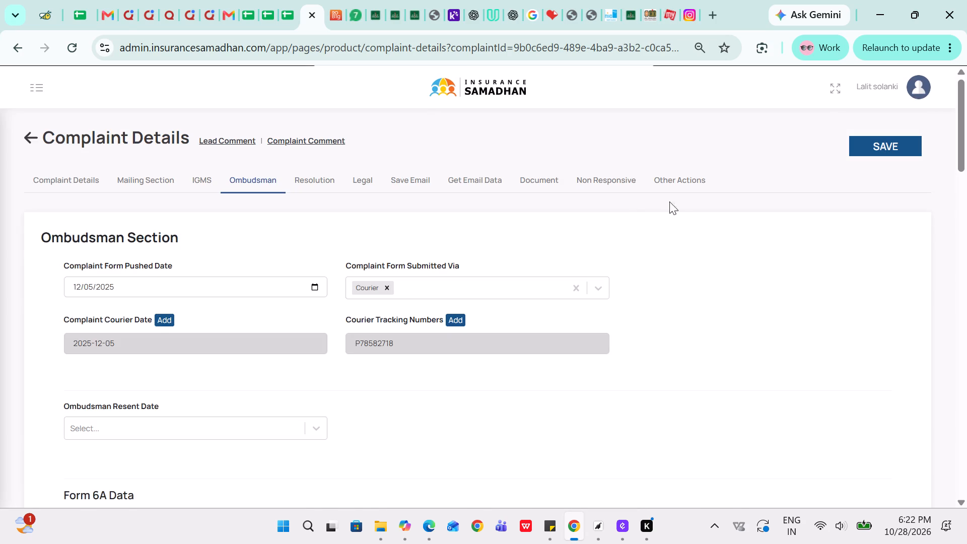
In the complaint's Other Actions, set the reminder mail generation type to Single.
{"action": "left_click", "coordinate": [695, 172]}
{"action": "scroll", "coordinate": [440, 218], "scroll_direction": "down", "scroll_amount": 3}
{"action": "scroll", "coordinate": [106, 278], "scroll_direction": "down", "scroll_amount": 4}
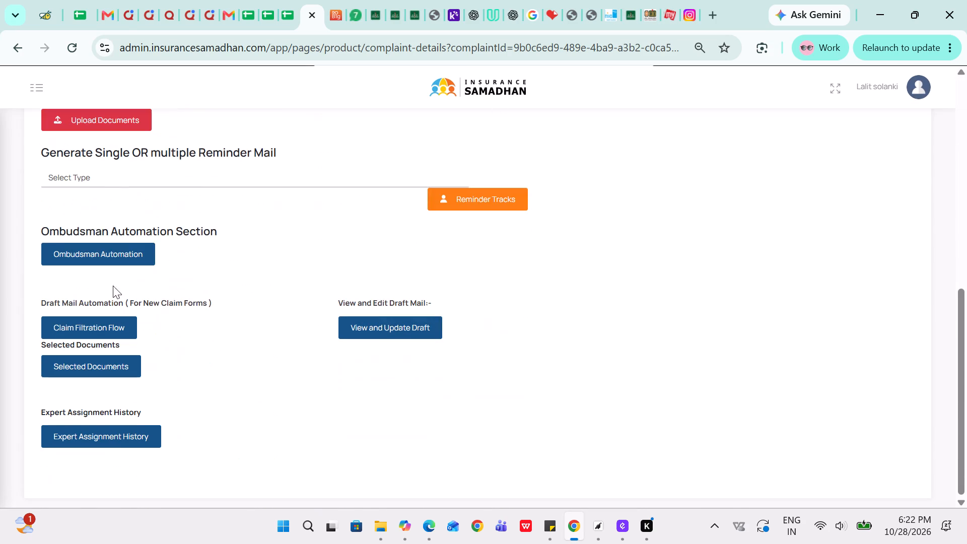
{"action": "left_click", "coordinate": [88, 190]}
{"action": "left_click", "coordinate": [84, 183]}
{"action": "left_click", "coordinate": [111, 208]}
{"action": "scroll", "coordinate": [282, 219], "scroll_direction": "down", "scroll_amount": 3}
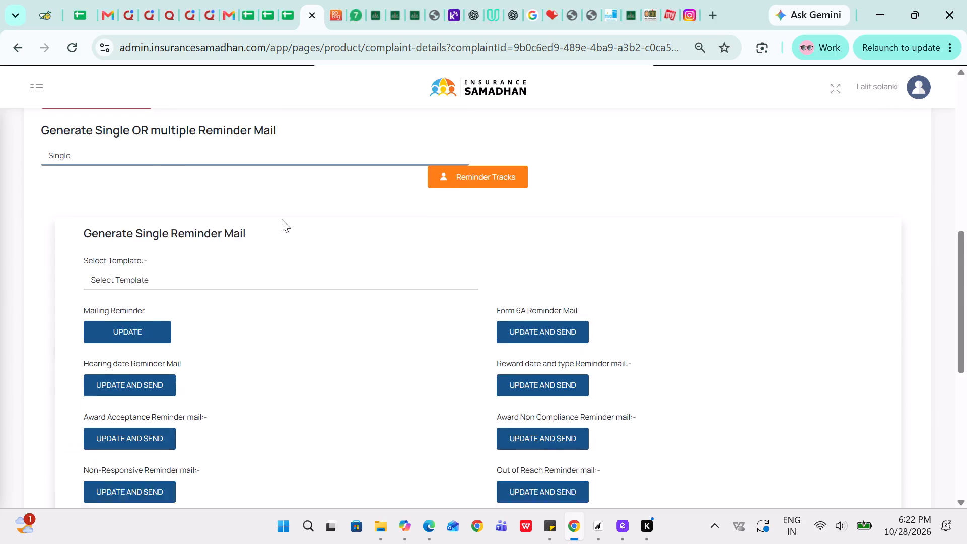
Generate the single Hearing date Reminder Mail to the Ombudsman, check its draft and send it.
{"action": "left_click", "coordinate": [137, 172]}
{"action": "scroll", "coordinate": [506, 256], "scroll_direction": "down", "scroll_amount": 4}
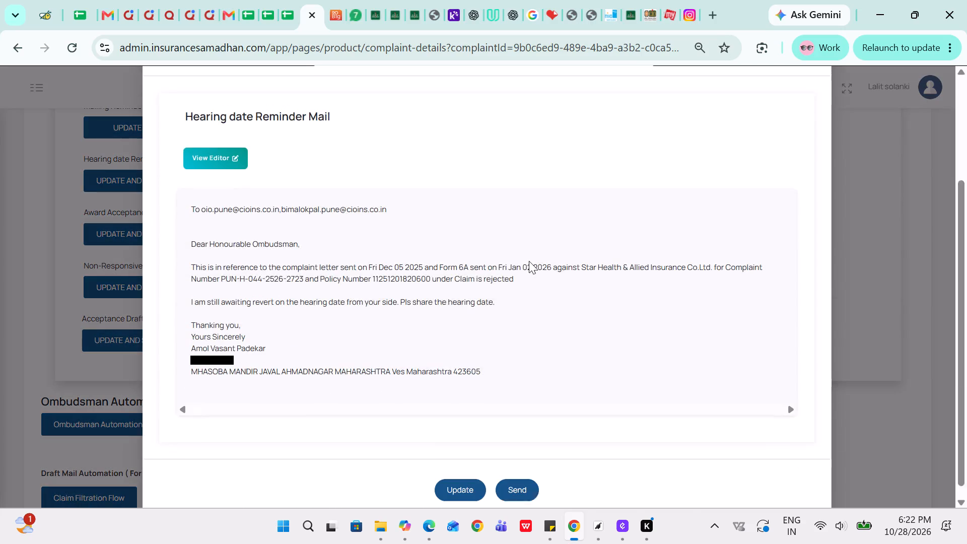
{"action": "scroll", "coordinate": [547, 331], "scroll_direction": "down", "scroll_amount": 1}
{"action": "left_click", "coordinate": [526, 474]}
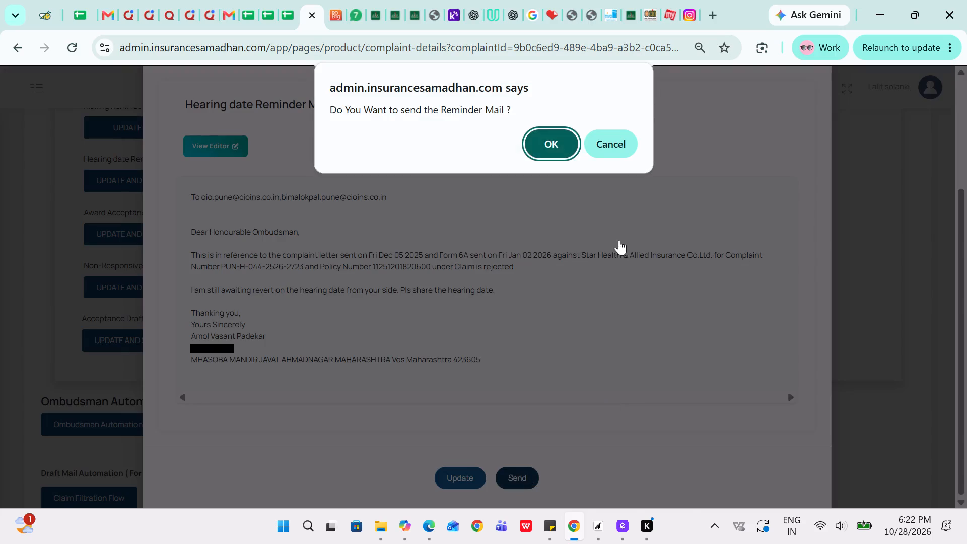
{"action": "left_click", "coordinate": [543, 131]}
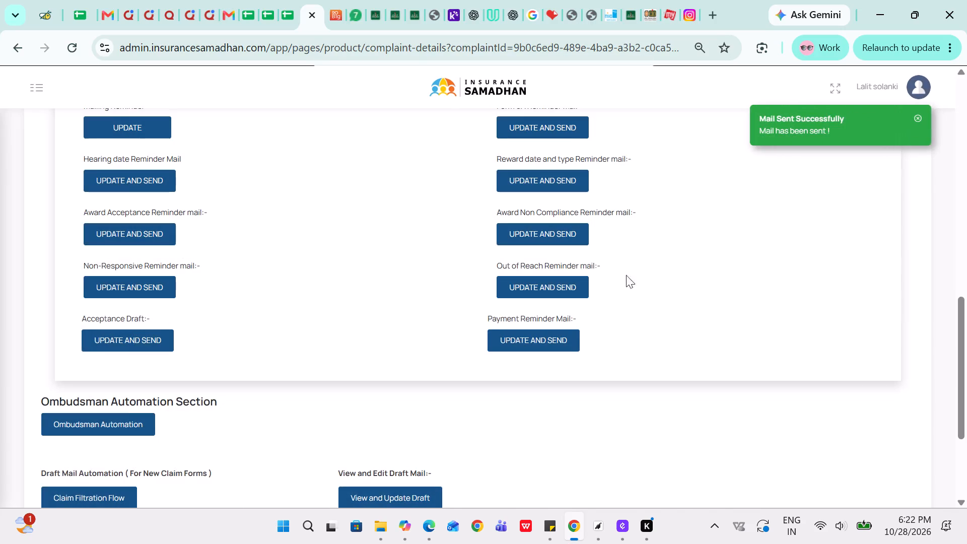
Add a complaint comment with the description "Hearing reminder shared." to the Communication Log and save it.
{"action": "scroll", "coordinate": [400, 277], "scroll_direction": "up", "scroll_amount": 13}
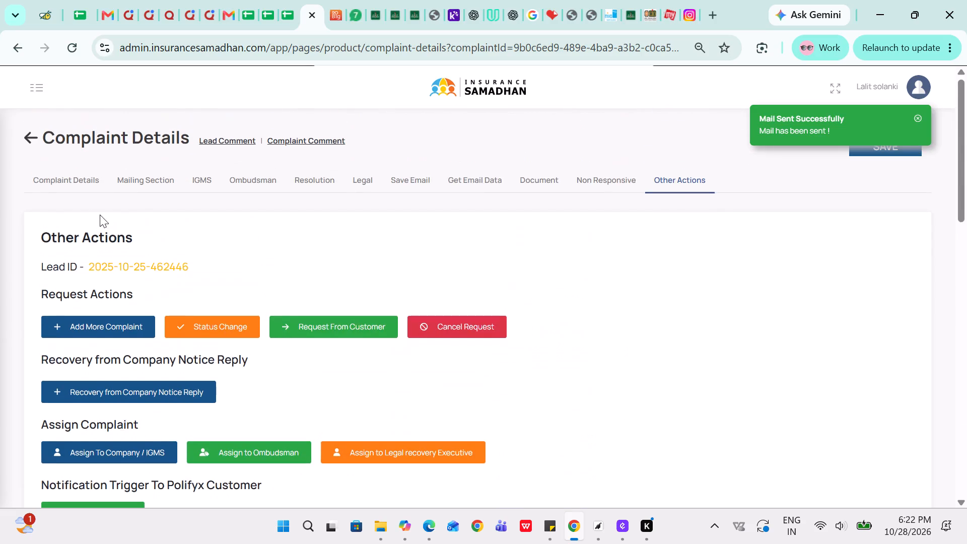
{"action": "left_click", "coordinate": [75, 180]}
{"action": "left_click", "coordinate": [327, 139]}
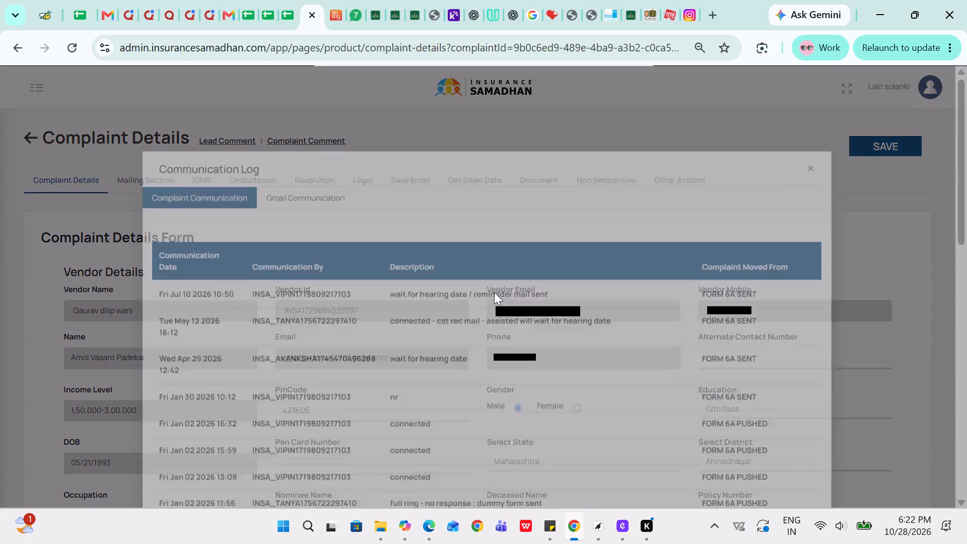
{"action": "scroll", "coordinate": [566, 341], "scroll_direction": "down", "scroll_amount": 11}
{"action": "left_click", "coordinate": [552, 487]}
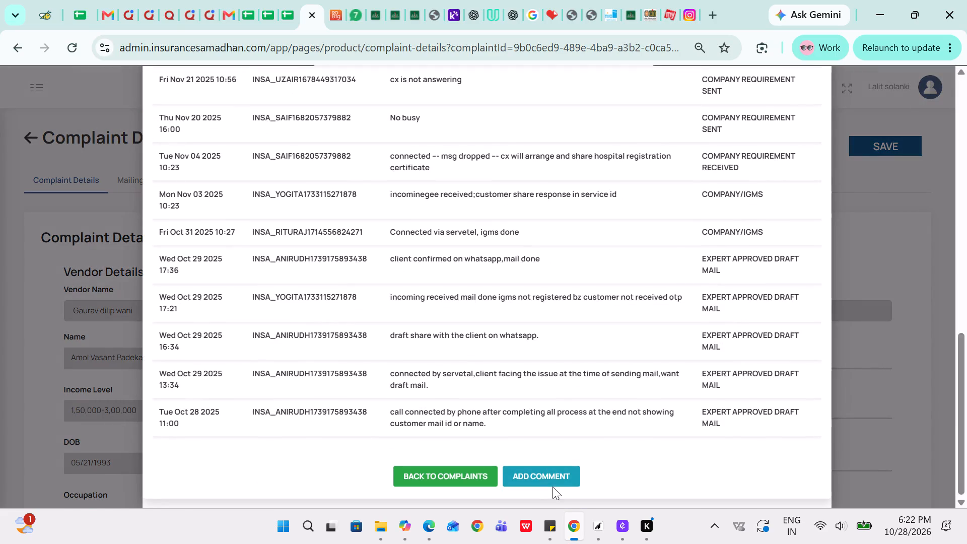
{"action": "left_click", "coordinate": [551, 480]}
{"action": "left_click", "coordinate": [518, 342]}
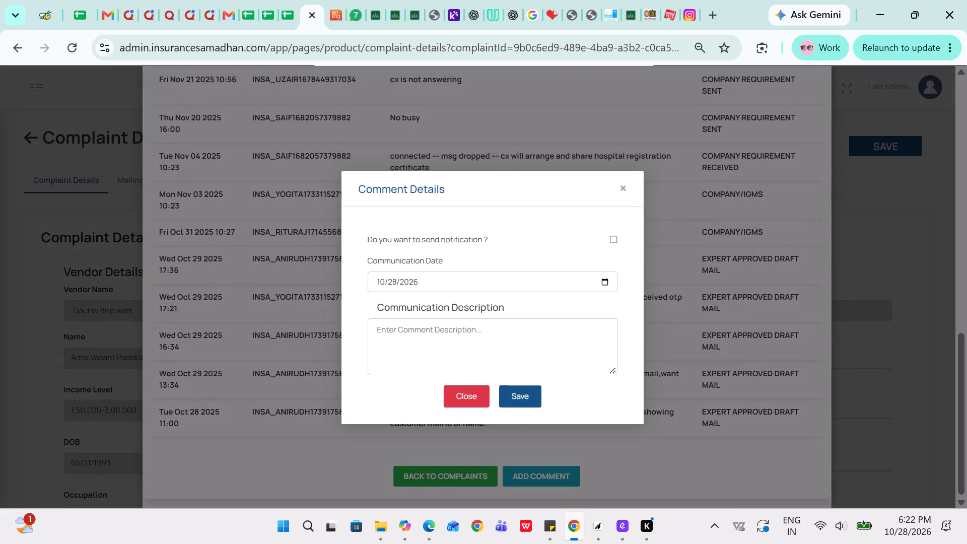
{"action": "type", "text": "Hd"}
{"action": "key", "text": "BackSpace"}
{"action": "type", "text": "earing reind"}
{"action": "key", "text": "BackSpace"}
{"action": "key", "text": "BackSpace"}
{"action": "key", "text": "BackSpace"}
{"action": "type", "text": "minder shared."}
{"action": "left_click", "coordinate": [530, 404]}
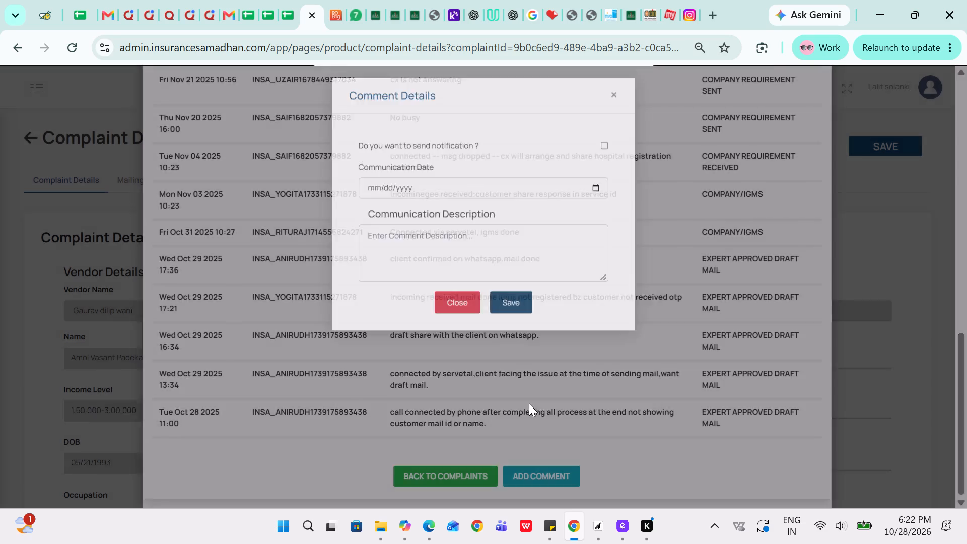
{"action": "scroll", "coordinate": [467, 410], "scroll_direction": "up", "scroll_amount": 4}
Return to the Missed call Ombudsman 2026 spreadsheet on its Oct 28 miss call sheet.
{"action": "left_click", "coordinate": [286, 0]}
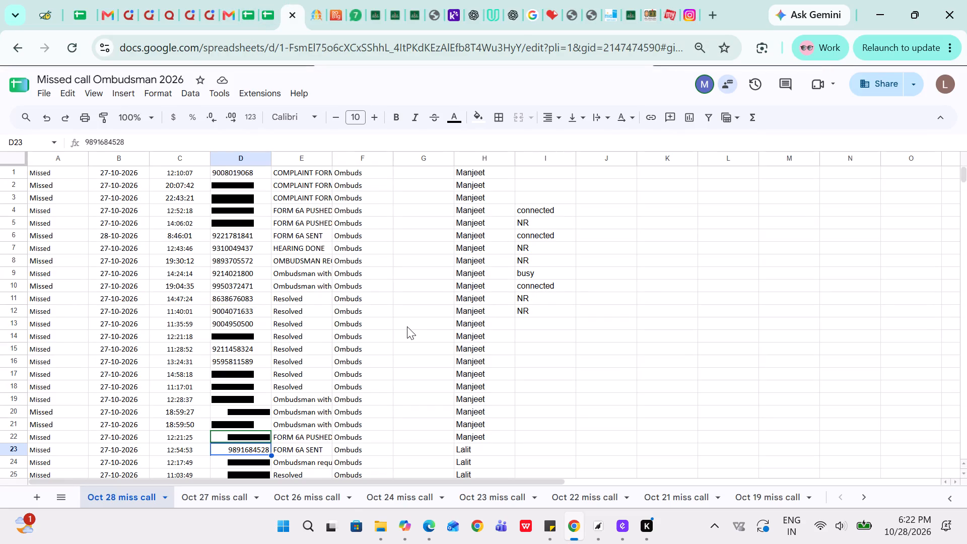
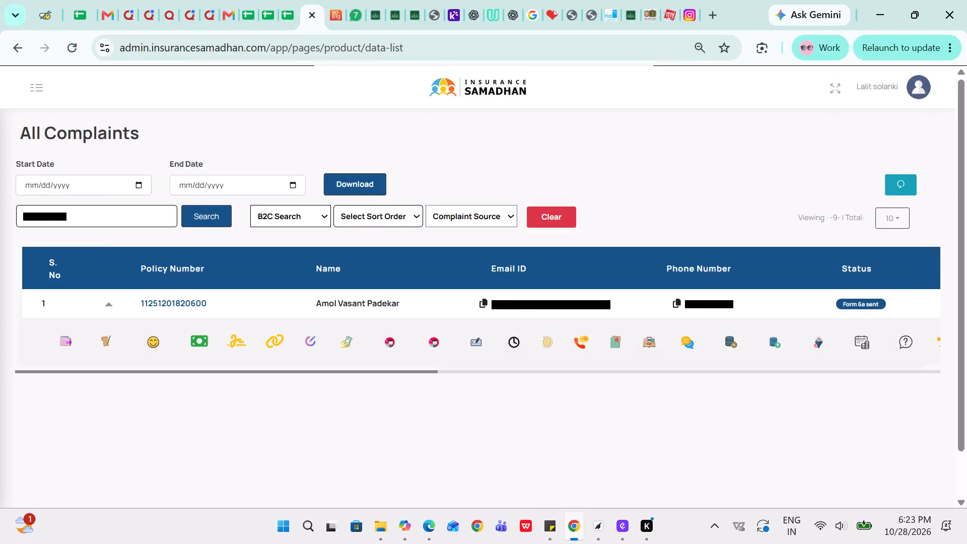
Search All Complaints for the copied number and open the matching complaint's Communication Log.
{"action": "left_click_drag", "start_coordinate": [74, 218], "coordinate": [0, 218]}
{"action": "key", "text": "ctrl+v"}
{"action": "left_click", "coordinate": [173, 217]}
{"action": "left_click", "coordinate": [221, 224]}
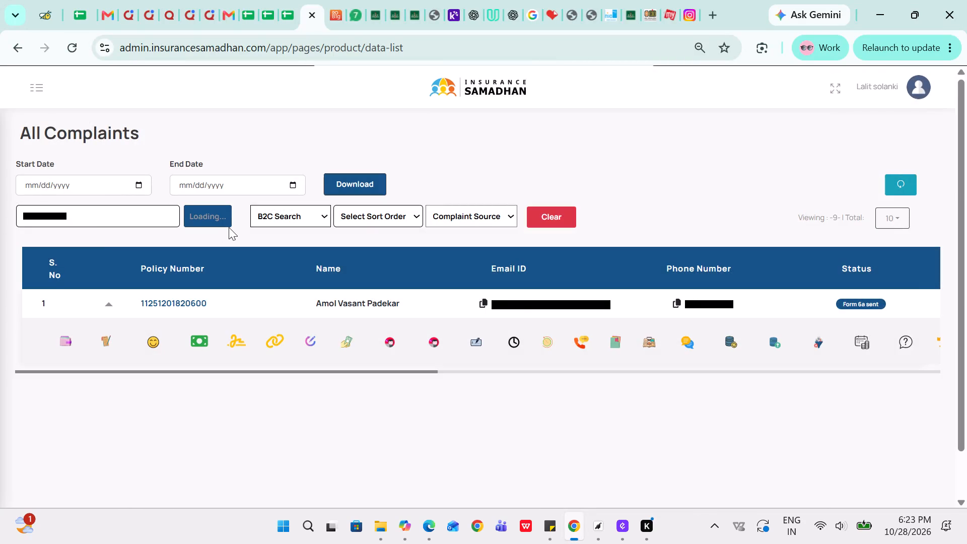
{"action": "left_click", "coordinate": [659, 301]}
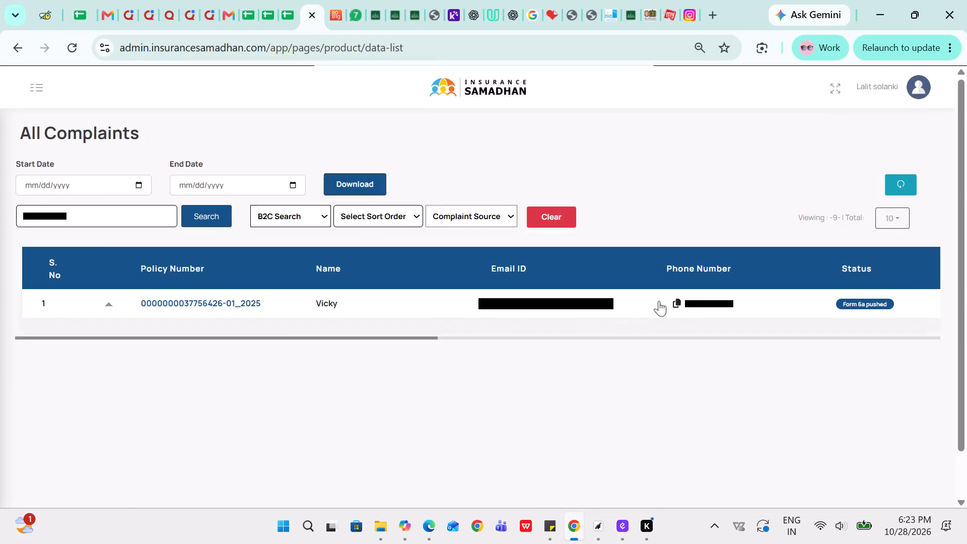
{"action": "left_click", "coordinate": [682, 342]}
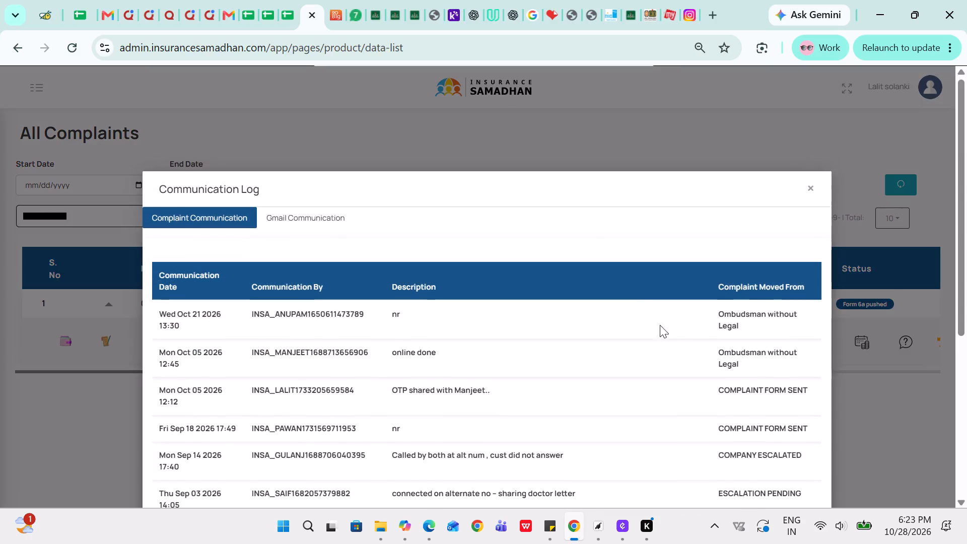
Close the Communication Log, copy the listed complaint's customer phone number, and call it from the Smartflo dialer.
{"action": "left_click", "coordinate": [577, 124]}
{"action": "left_click", "coordinate": [674, 302]}
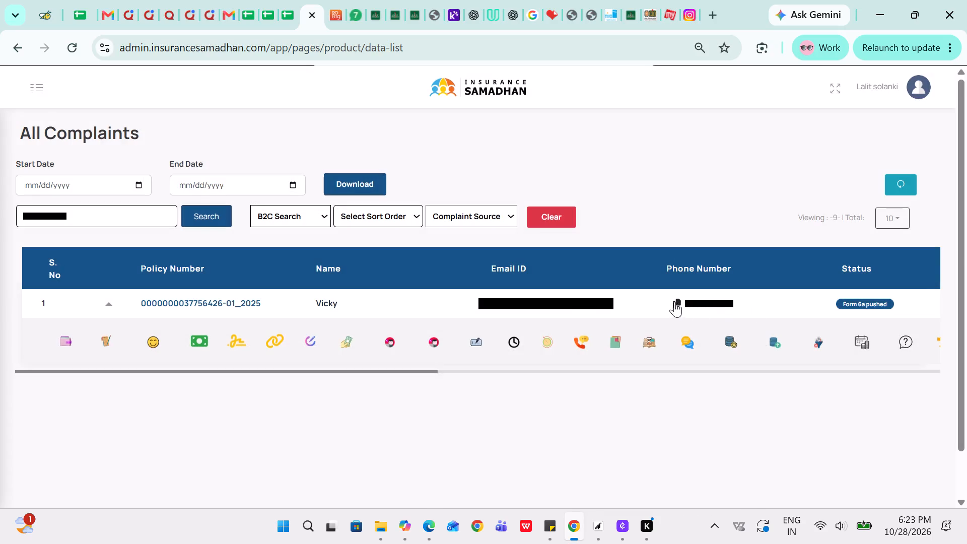
{"action": "left_click", "coordinate": [343, 0]}
{"action": "double_click", "coordinate": [442, 170]}
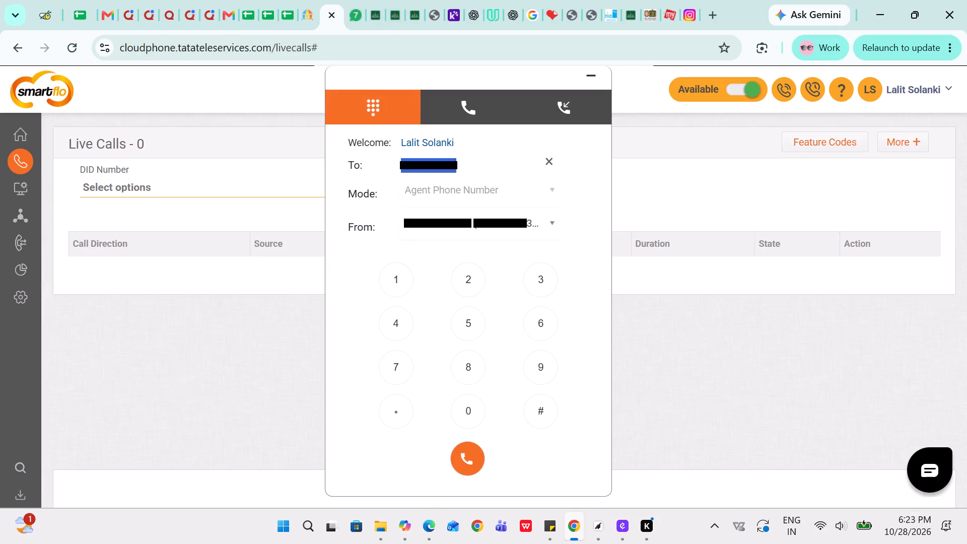
{"action": "key", "text": "ctrl+v"}
{"action": "left_click", "coordinate": [457, 474]}
{"action": "left_click", "coordinate": [462, 466]}
{"action": "left_click", "coordinate": [817, 419]}
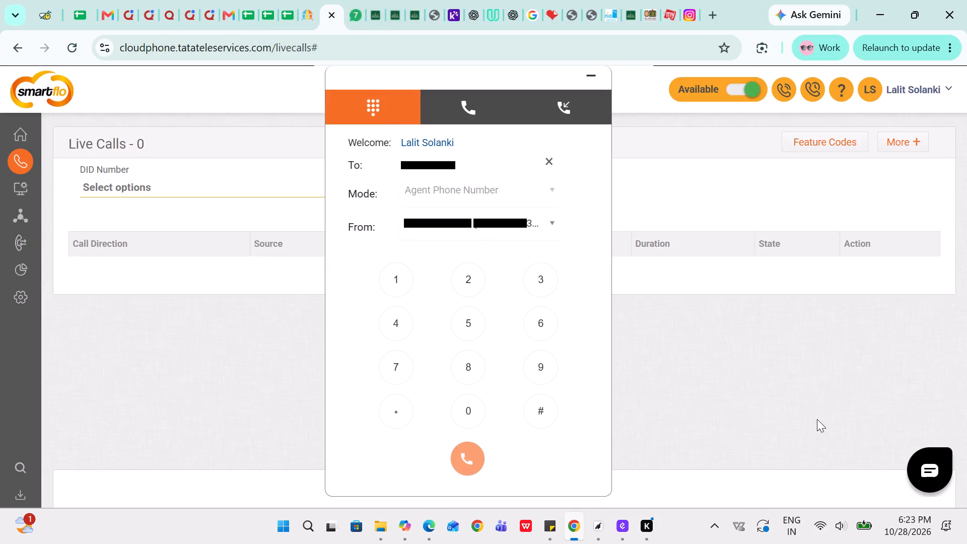
Expand the additional call statistics on the Smartflo Live Calls page.
{"action": "left_click", "coordinate": [907, 148]}
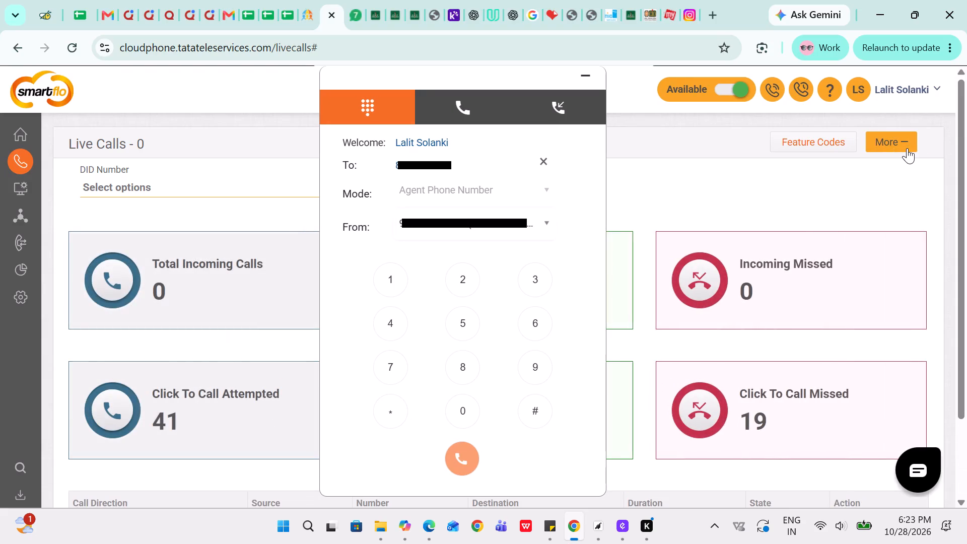
Collapse the additional call statistics on the Smartflo Live Calls page.
{"action": "left_click", "coordinate": [907, 148]}
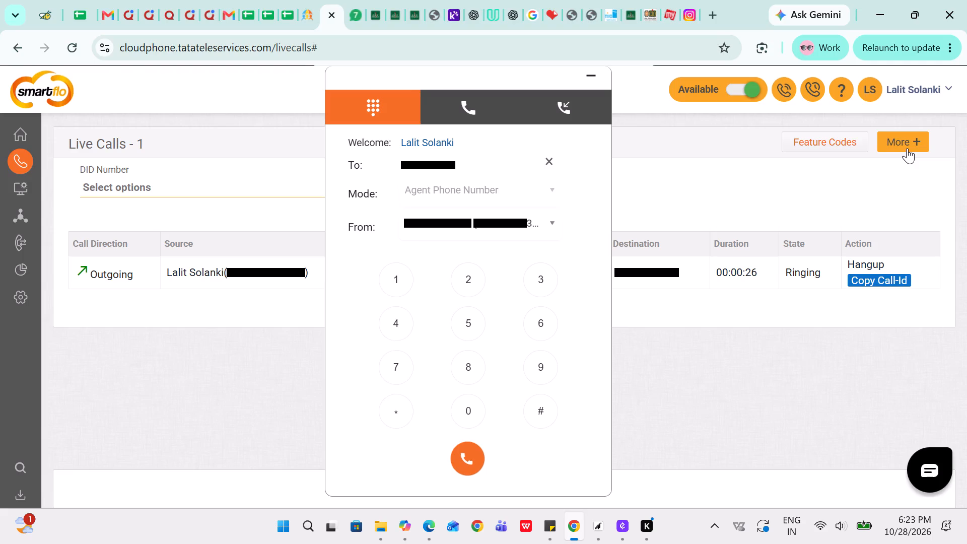
{"action": "left_click", "coordinate": [310, 0]}
{"action": "left_click", "coordinate": [106, 303]}
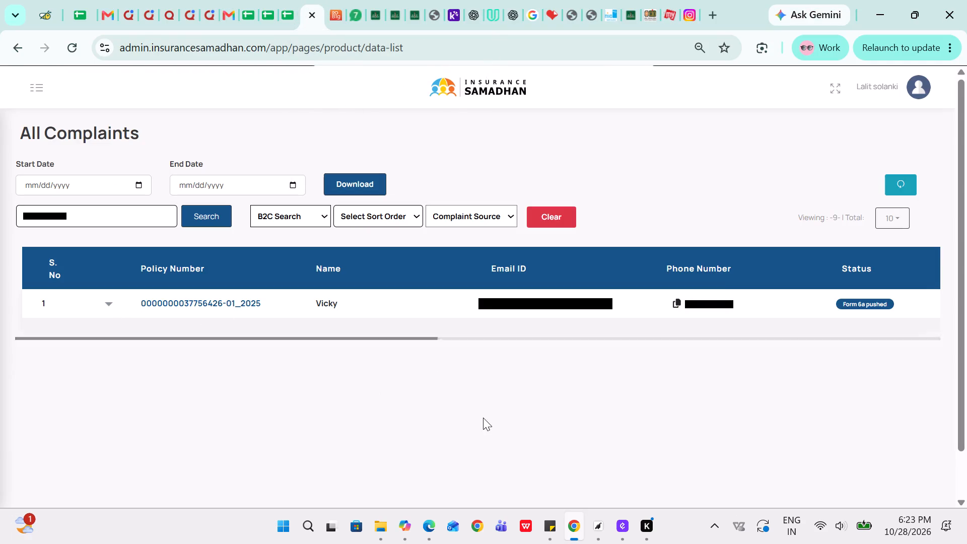
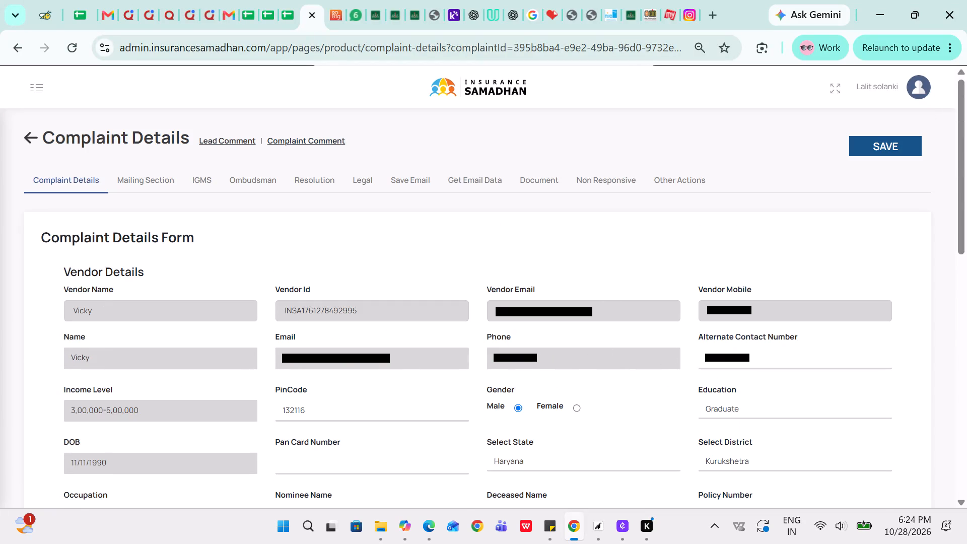
Open the complaint comments from Complaint Details to review the complaint's communication history.
{"action": "left_click", "coordinate": [453, 272]}
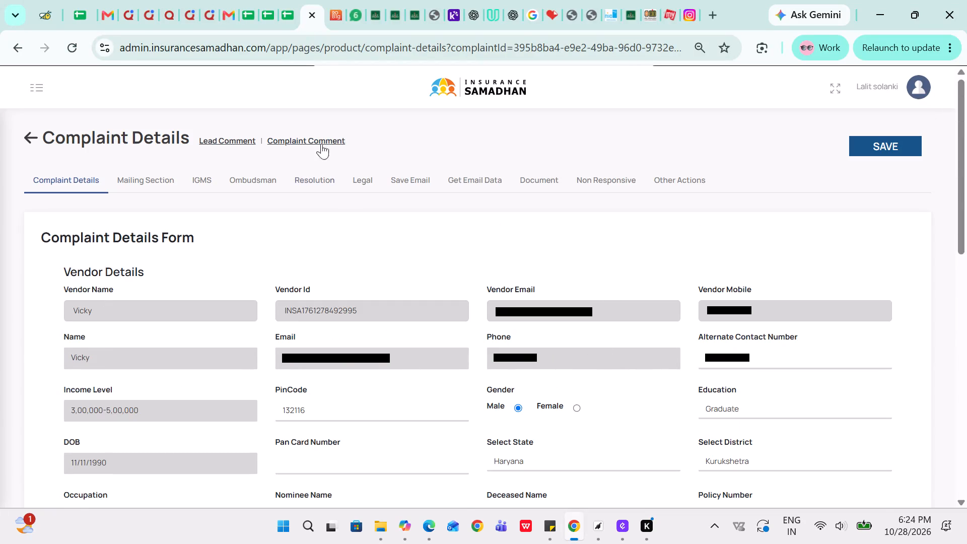
{"action": "left_click", "coordinate": [317, 135]}
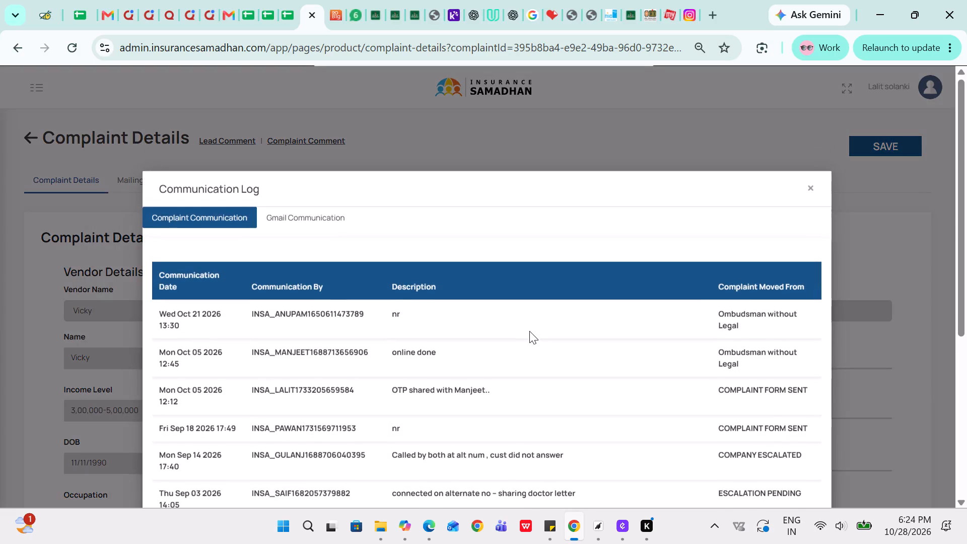
Close the Communication Log and examine the customer's phone and the vendor email in the Complaint Details Form.
{"action": "left_click", "coordinate": [389, 153]}
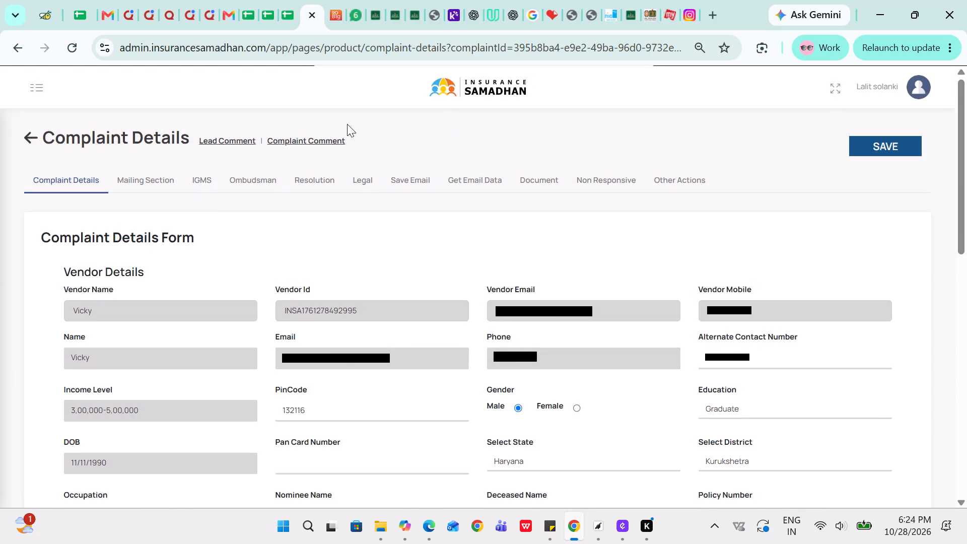
{"action": "left_click", "coordinate": [303, 140]}
{"action": "left_click", "coordinate": [448, 148]}
{"action": "left_click_drag", "start_coordinate": [587, 359], "coordinate": [351, 354]}
{"action": "left_click", "coordinate": [541, 360]}
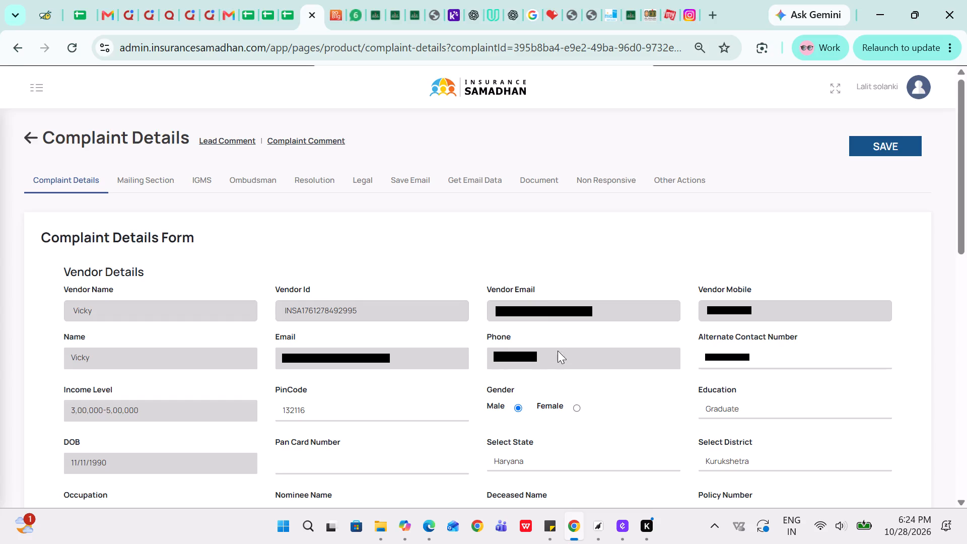
{"action": "left_click_drag", "start_coordinate": [590, 359], "coordinate": [433, 347]}
{"action": "left_click_drag", "start_coordinate": [433, 366], "coordinate": [216, 344]}
{"action": "left_click", "coordinate": [366, 326]}
{"action": "left_click_drag", "start_coordinate": [657, 311], "coordinate": [454, 307]}
{"action": "left_click_drag", "start_coordinate": [581, 354], "coordinate": [440, 364]}
{"action": "left_click_drag", "start_coordinate": [624, 315], "coordinate": [440, 321]}
{"action": "left_click", "coordinate": [561, 287]}
Add the comment "Cx is not available // will call back later." to the complaint's Communication Log and save it.
{"action": "left_click", "coordinate": [328, 140]}
{"action": "scroll", "coordinate": [493, 339], "scroll_direction": "down", "scroll_amount": 11}
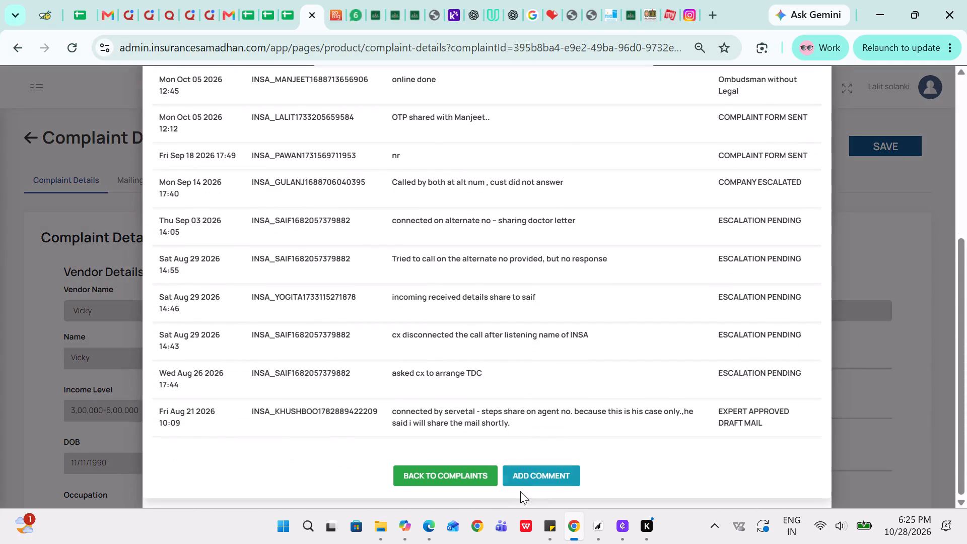
{"action": "left_click", "coordinate": [541, 471]}
{"action": "left_click", "coordinate": [580, 334]}
{"action": "type", "text": "Cx is not available // will call back a"}
{"action": "key", "text": "BackSpace"}
{"action": "type", "text": "later."}
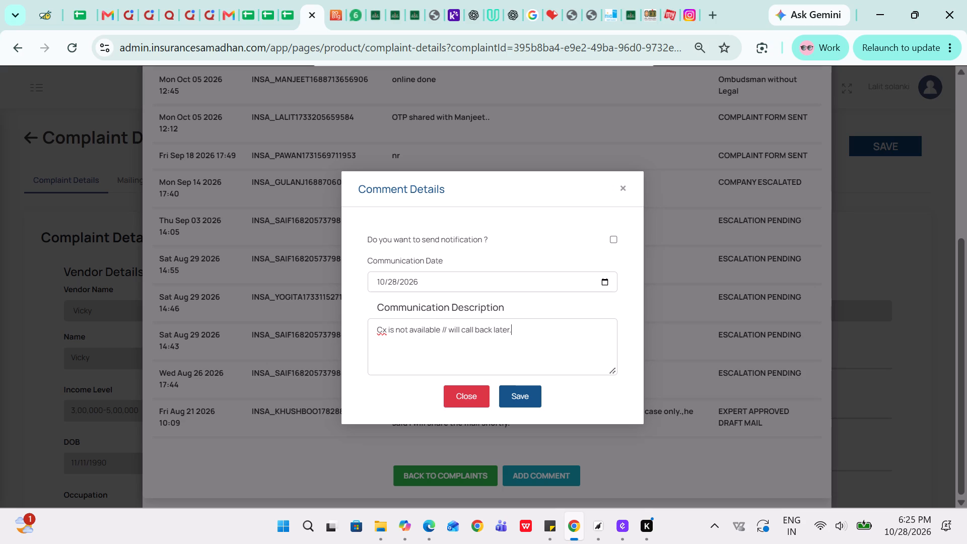
{"action": "left_click", "coordinate": [515, 392]}
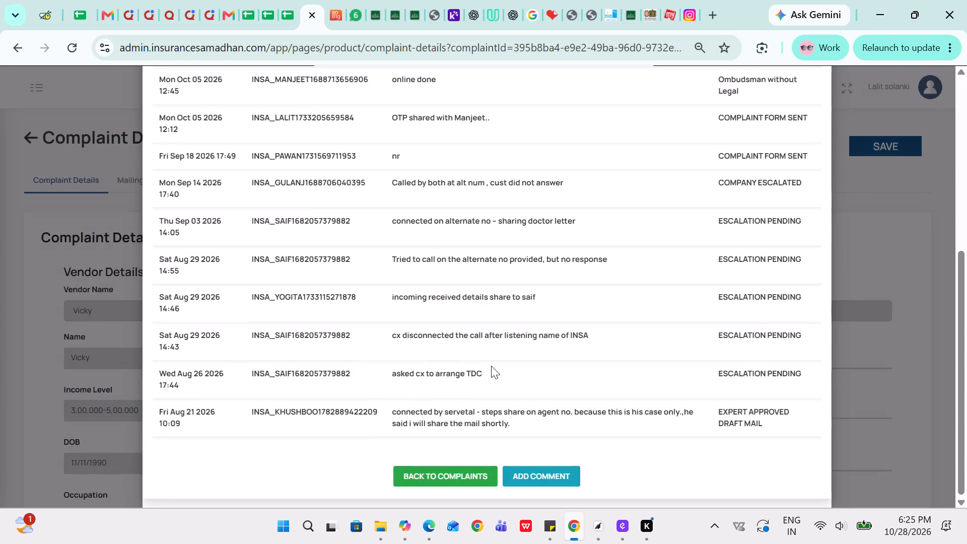
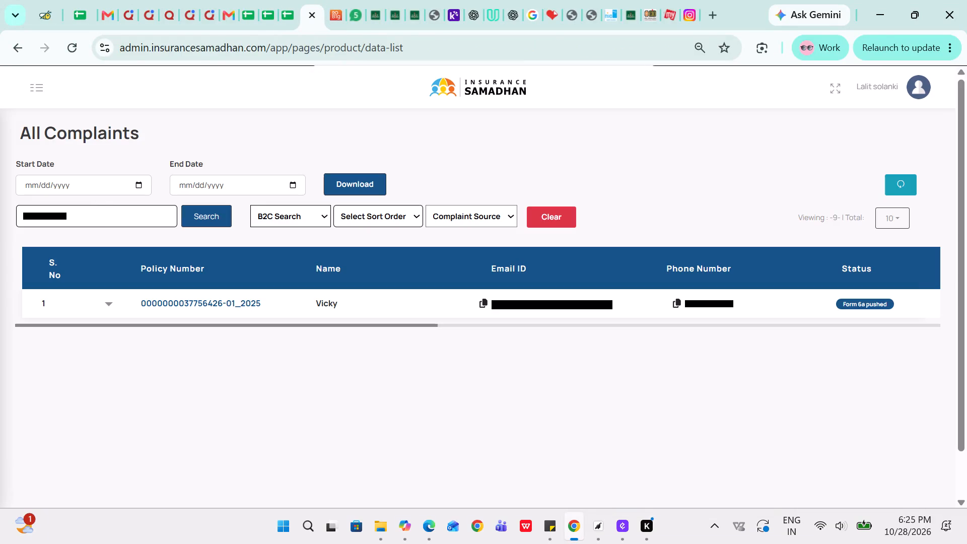
Search All Complaints for the copied row 44 missed-call phone number and review the matching complaint's Communication Log.
{"action": "left_click_drag", "start_coordinate": [80, 212], "coordinate": [0, 202]}
{"action": "key", "text": "ctrl+v"}
{"action": "left_click", "coordinate": [184, 220]}
{"action": "left_click", "coordinate": [670, 305]}
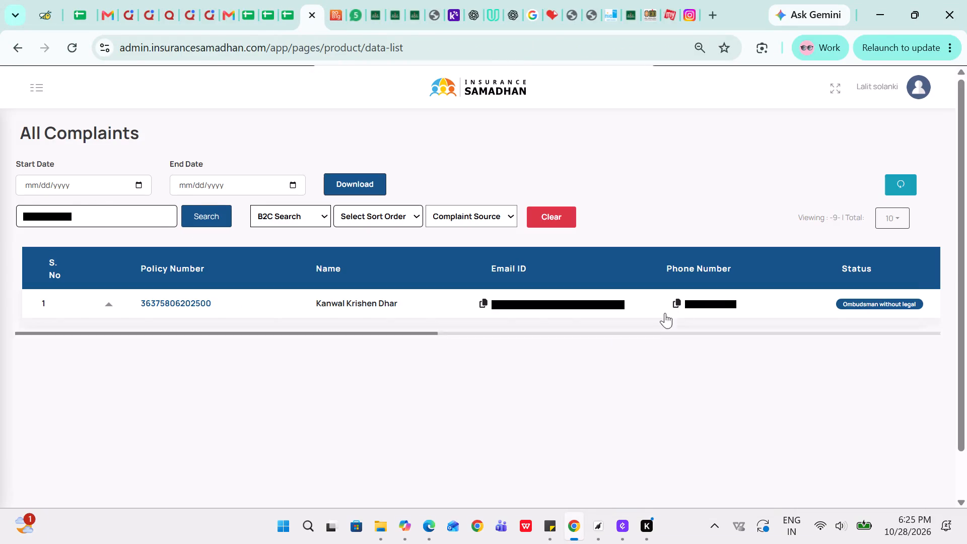
{"action": "left_click", "coordinate": [697, 343]}
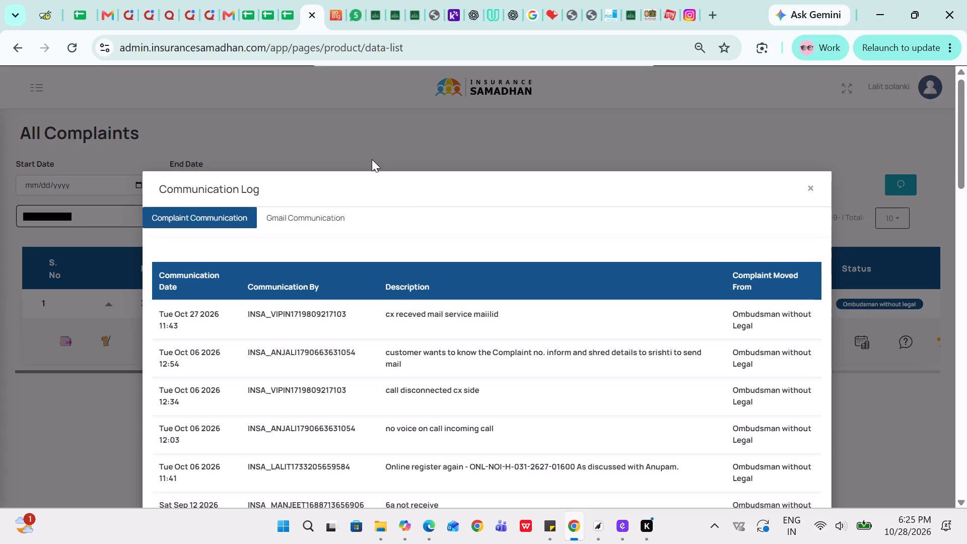
{"action": "left_click", "coordinate": [283, 0]}
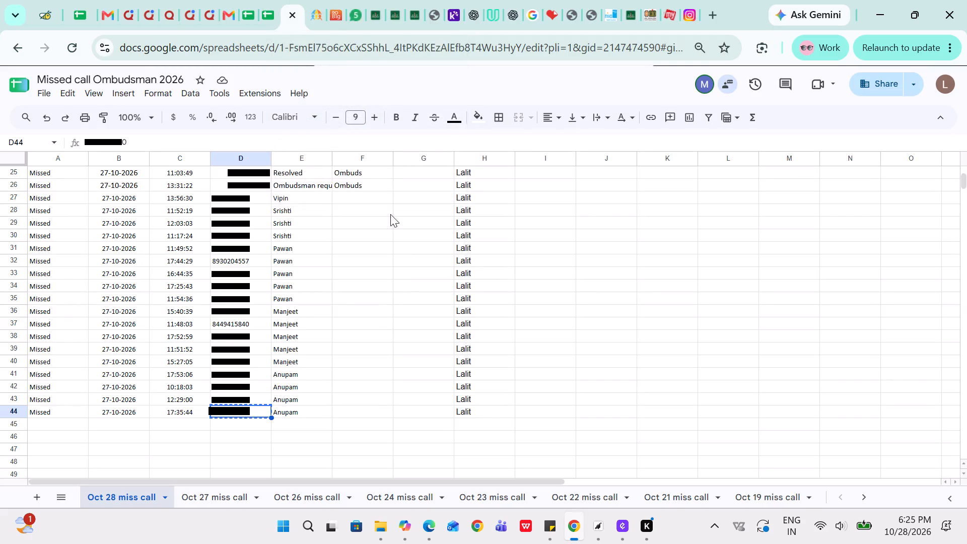
{"action": "left_click", "coordinate": [321, 0]}
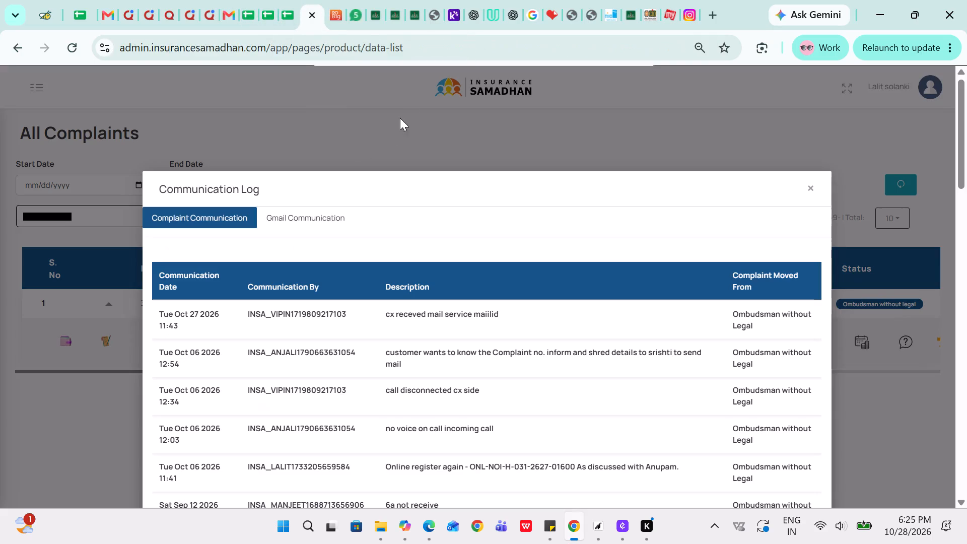
{"action": "left_click", "coordinate": [407, 107]}
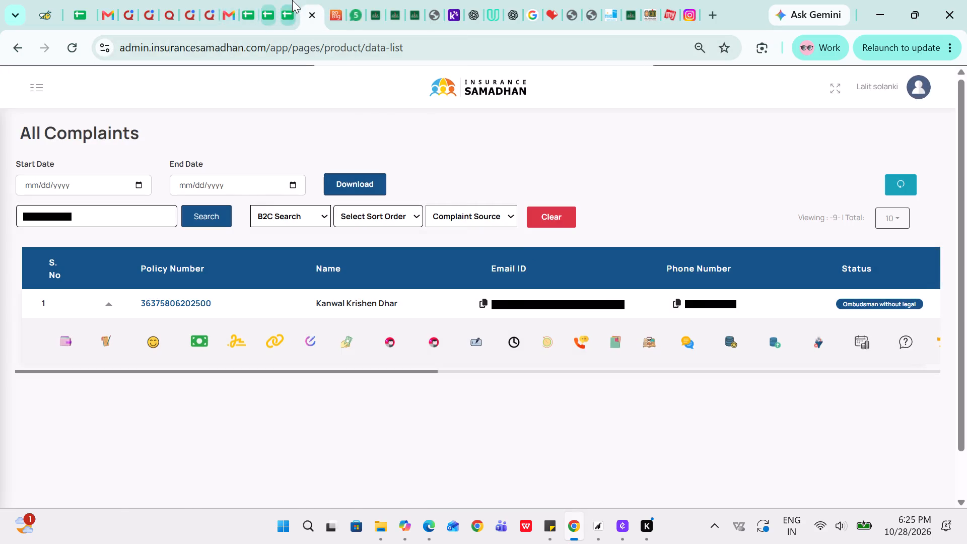
Copy the row 43 phone number from the Missed call Ombudsman 2026 sheet, search All Complaints for it, and check the first result's Communication Log.
{"action": "left_click", "coordinate": [292, 0]}
{"action": "left_click", "coordinate": [250, 404]}
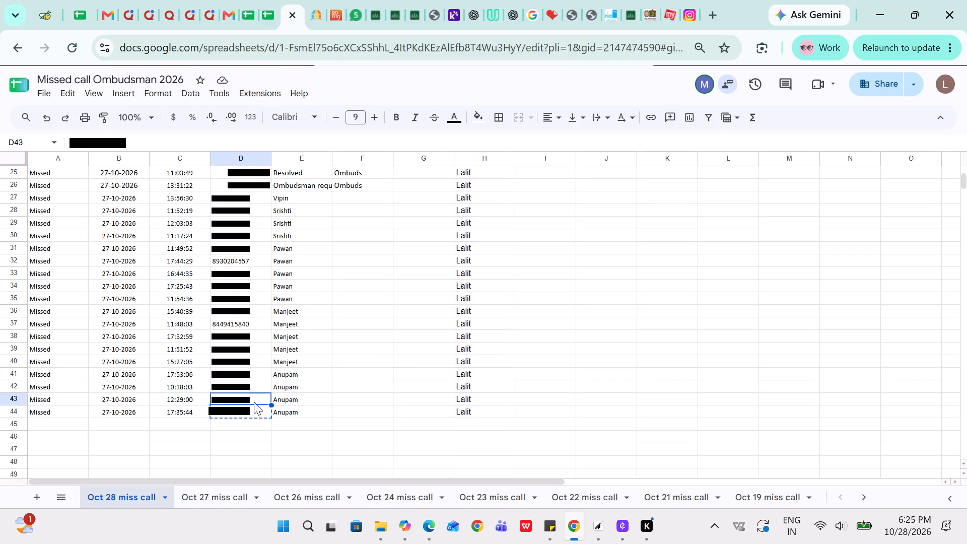
{"action": "key", "text": "ctrl+c"}
{"action": "left_click", "coordinate": [306, 0]}
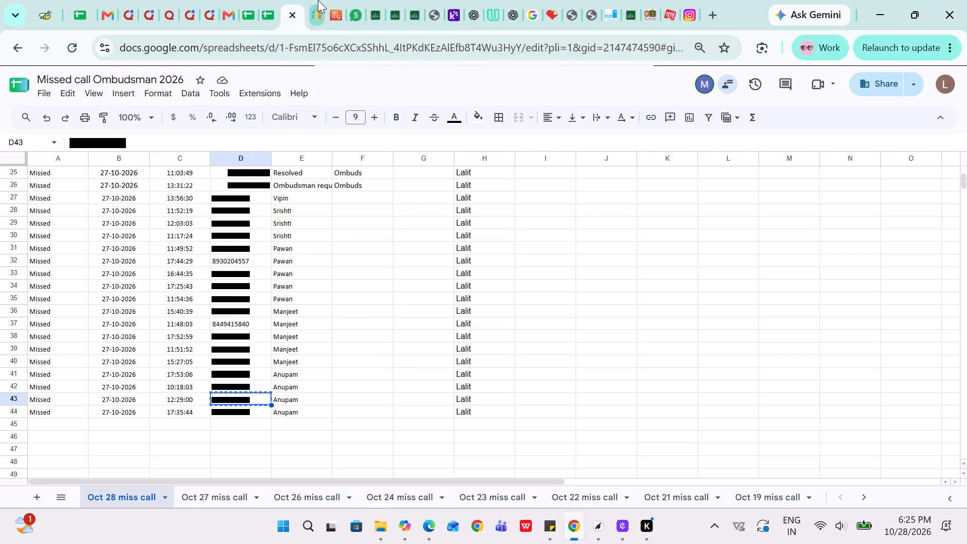
{"action": "left_click", "coordinate": [318, 0]}
{"action": "left_click_drag", "start_coordinate": [101, 220], "coordinate": [0, 220]}
{"action": "key", "text": "ctrl+v"}
{"action": "left_click", "coordinate": [209, 226]}
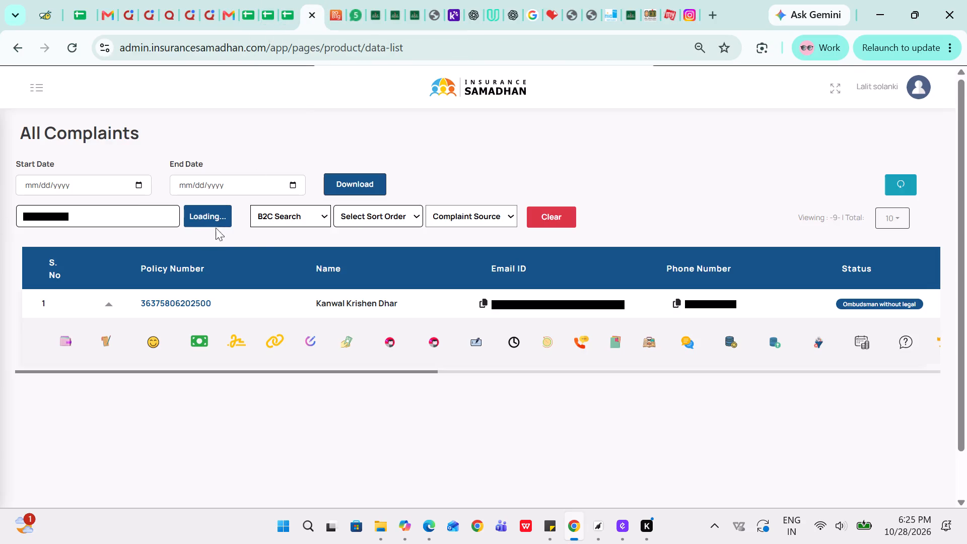
{"action": "left_click", "coordinate": [645, 302]}
{"action": "left_click", "coordinate": [691, 344]}
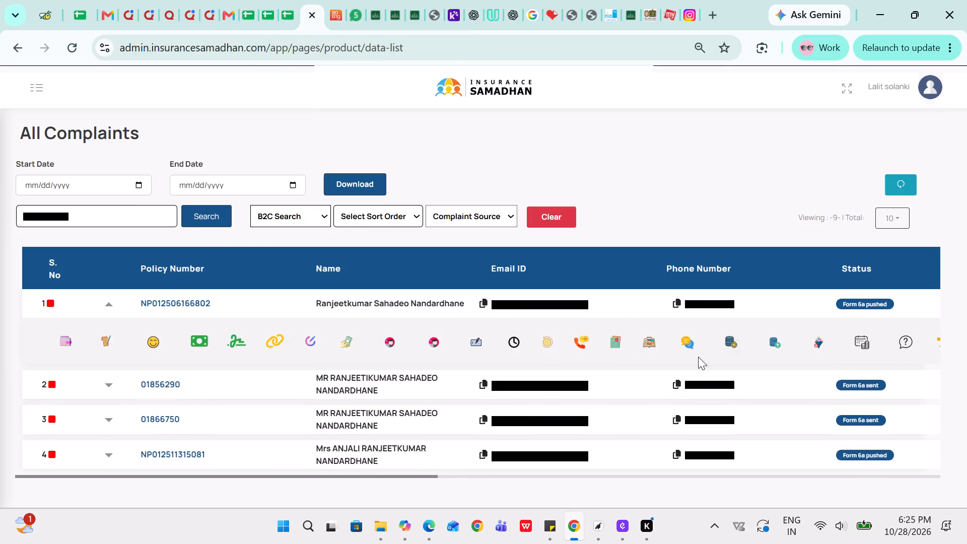
{"action": "left_click", "coordinate": [244, 132]}
Enter "Connected" in column I of row 43 in the Missed call Ombudsman 2026 sheet.
{"action": "left_click", "coordinate": [289, 0]}
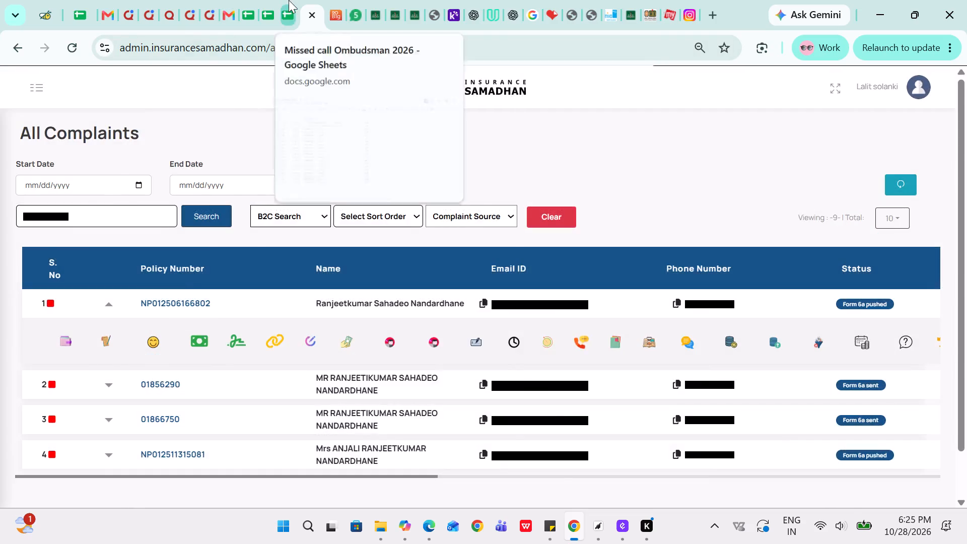
{"action": "key", "text": "Right"}
{"action": "key", "text": "Right"}
{"action": "key", "text": "Right"}
{"action": "key", "text": "Right"}
{"action": "key", "text": "Right"}
{"action": "type", "text": "Connected"}
{"action": "key", "text": "Up"}
Copy the row 42 phone number, search All Complaints for it, and review the first result's Communication Log.
{"action": "key", "text": "Left"}
{"action": "key", "text": "Left"}
{"action": "key", "text": "Left"}
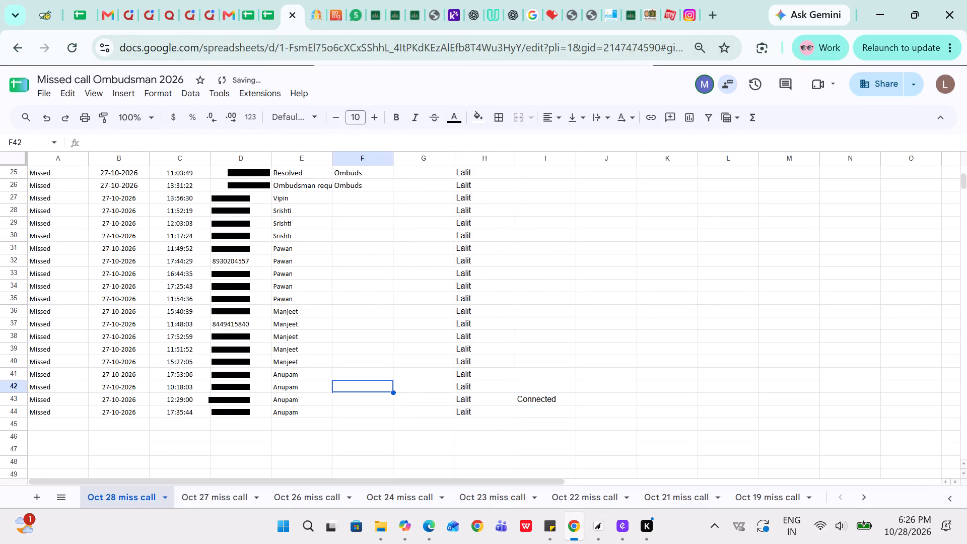
{"action": "key", "text": "Left"}
{"action": "key", "text": "Left"}
{"action": "key", "text": "ctrl+c"}
{"action": "left_click", "coordinate": [310, 0]}
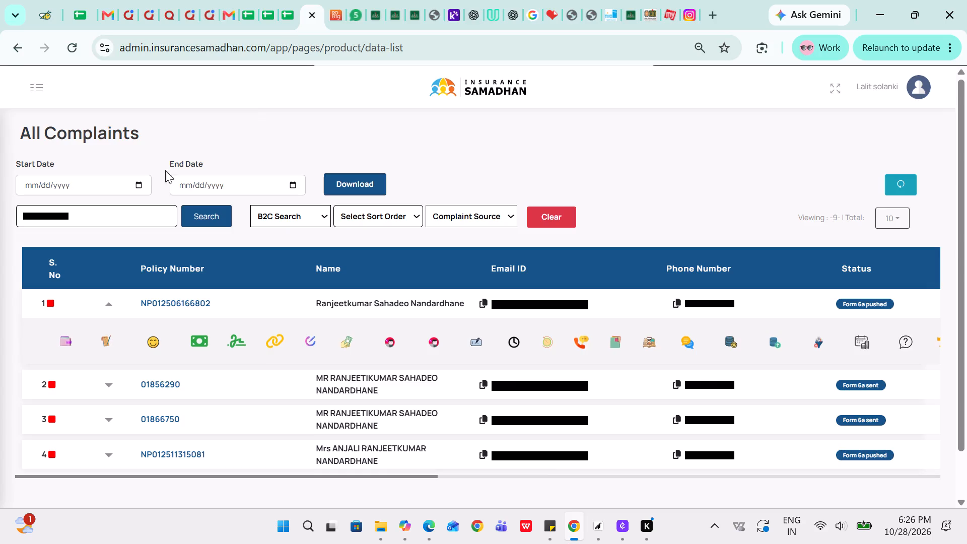
{"action": "left_click_drag", "start_coordinate": [72, 220], "coordinate": [0, 225]}
{"action": "key", "text": "ctrl+v"}
{"action": "left_click", "coordinate": [178, 221]}
{"action": "left_click", "coordinate": [203, 220]}
{"action": "left_click", "coordinate": [649, 307]}
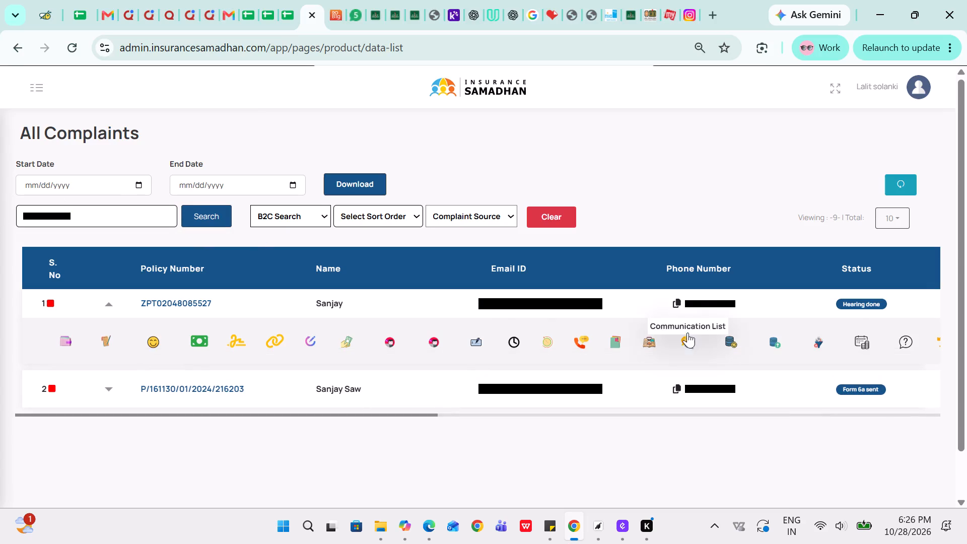
{"action": "left_click", "coordinate": [689, 343]}
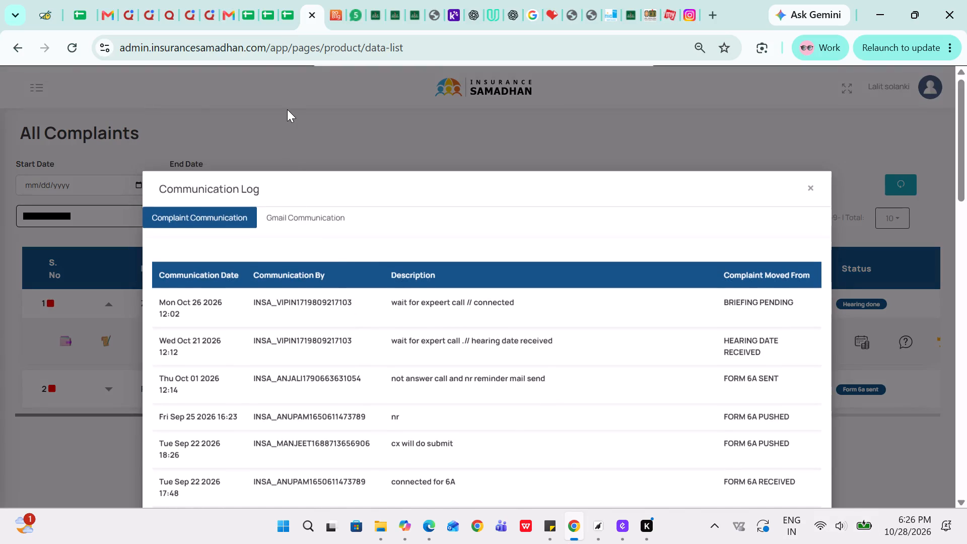
{"action": "left_click", "coordinate": [287, 109]}
Review the Communication Log of the second complaint found for the row 42 phone number.
{"action": "left_click", "coordinate": [648, 299]}
{"action": "left_click", "coordinate": [661, 351]}
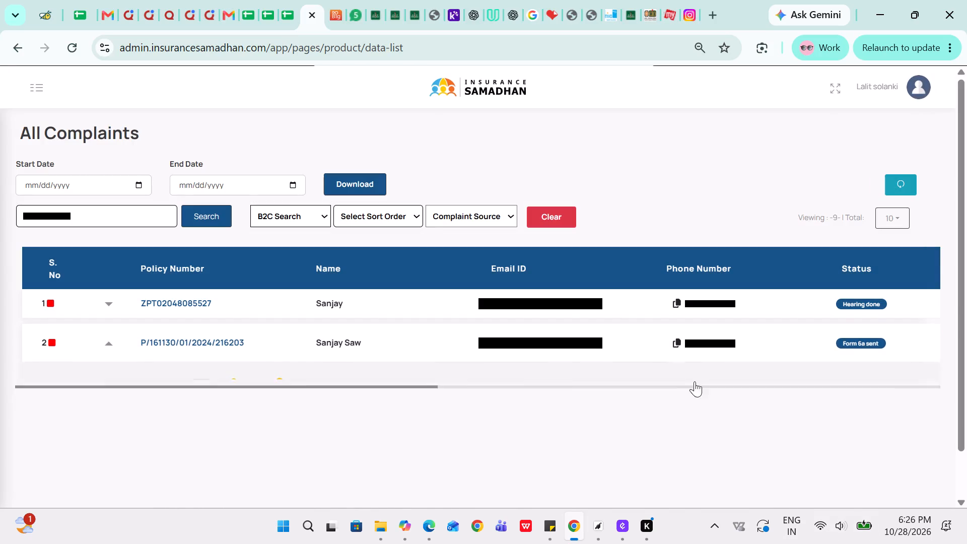
{"action": "left_click", "coordinate": [690, 390]}
{"action": "left_click", "coordinate": [361, 152]}
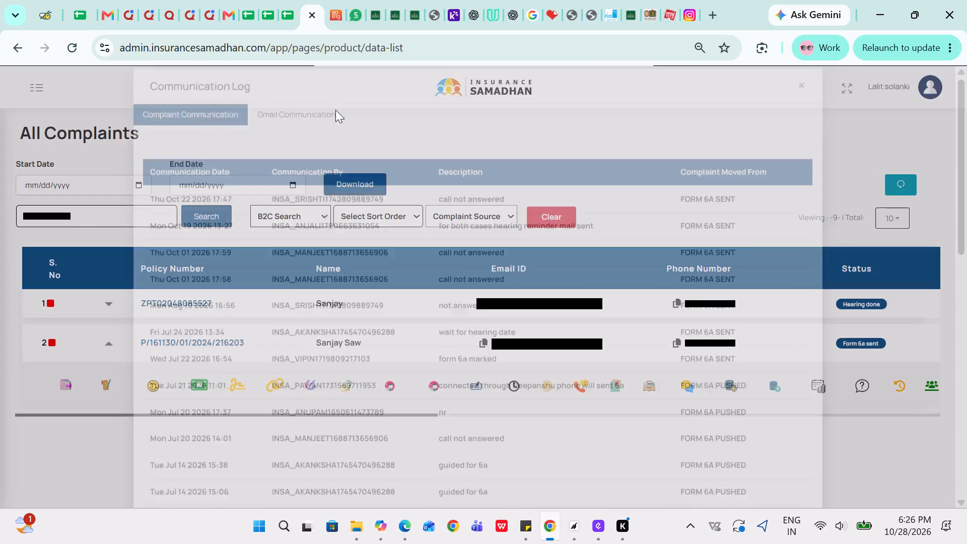
Copy the row 41 phone number from the missed-call sheet, search All Complaints for it, and review the first result's Communication Log.
{"action": "left_click", "coordinate": [284, 1]}
{"action": "left_click", "coordinate": [242, 376]}
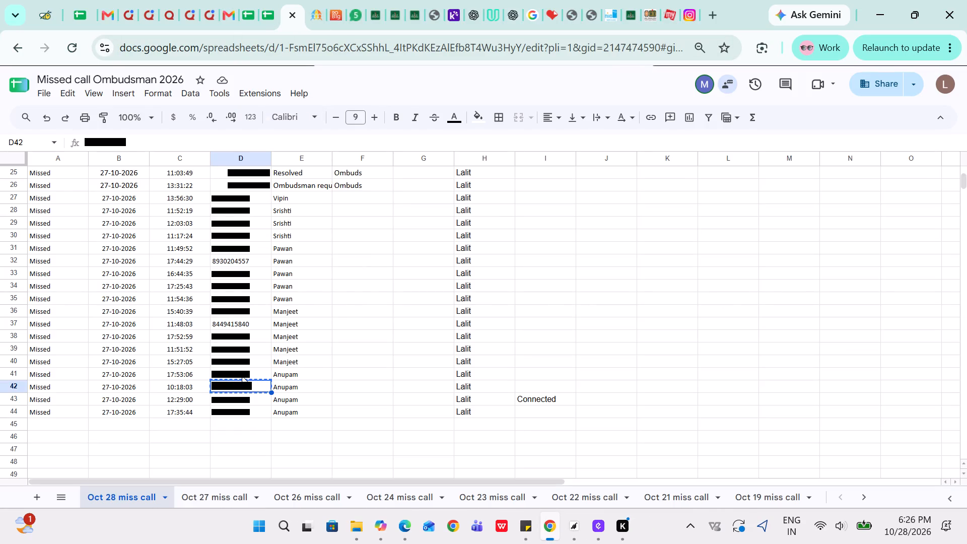
{"action": "key", "text": "ctrl+c"}
{"action": "left_click", "coordinate": [322, 0]}
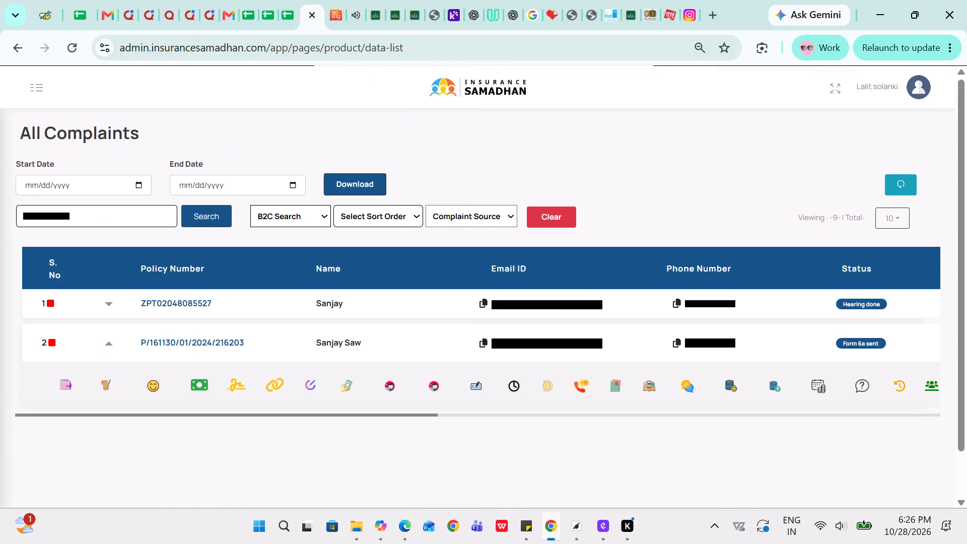
{"action": "left_click_drag", "start_coordinate": [85, 219], "coordinate": [0, 223]}
{"action": "key", "text": "ctrl+v"}
{"action": "left_click", "coordinate": [226, 219]}
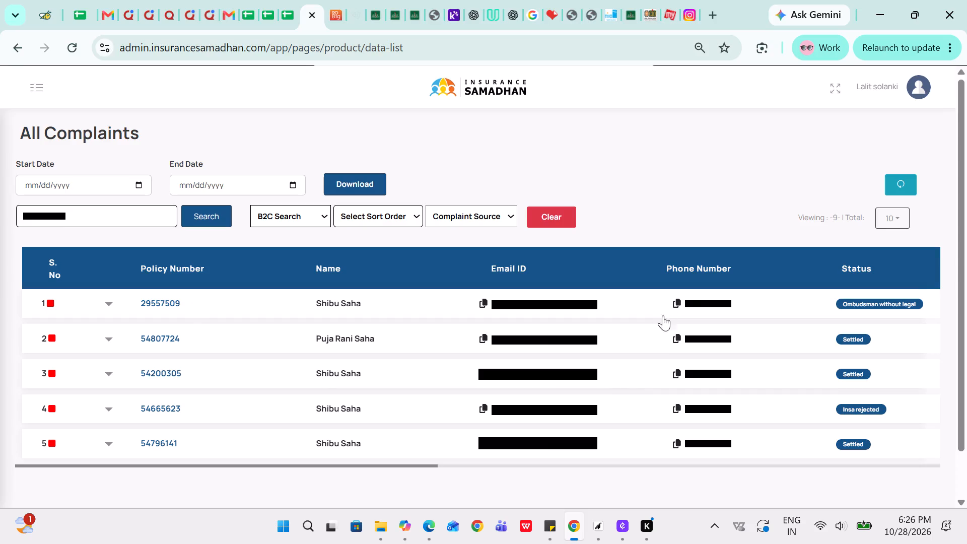
{"action": "left_click", "coordinate": [650, 298]}
{"action": "left_click", "coordinate": [688, 338]}
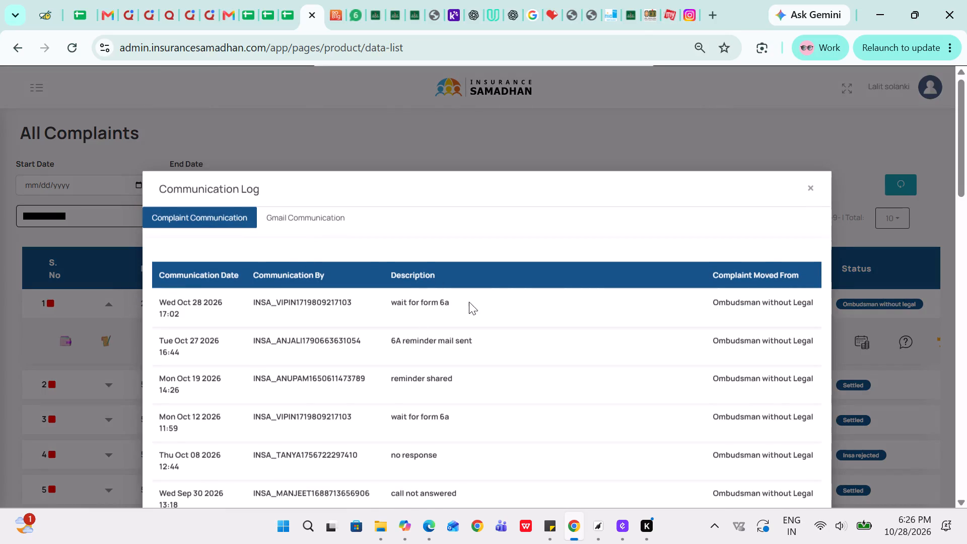
{"action": "left_click_drag", "start_coordinate": [472, 302], "coordinate": [286, 302]}
{"action": "left_click", "coordinate": [337, 156]}
Enter "Connected" in column I of row 41 in the Missed call Ombudsman 2026 sheet.
{"action": "left_click", "coordinate": [277, 0]}
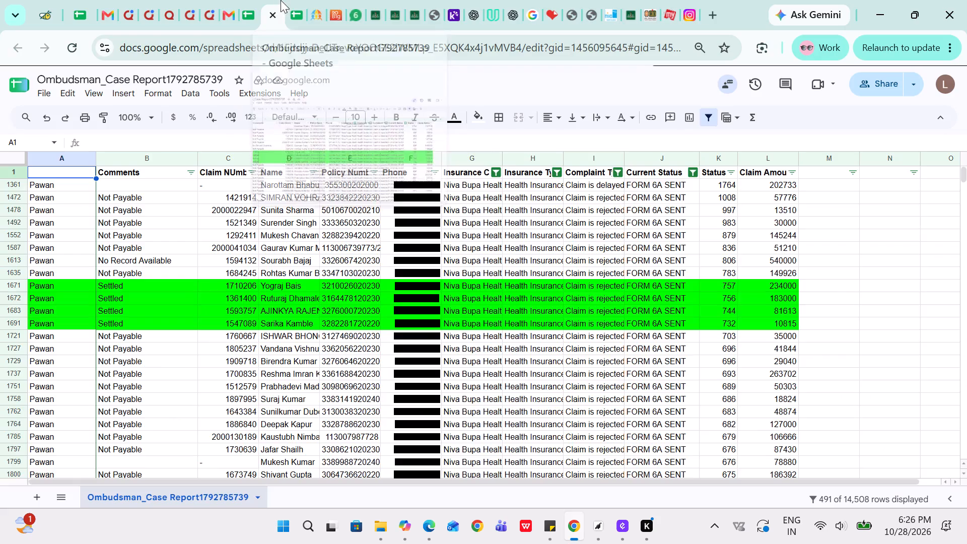
{"action": "left_click", "coordinate": [296, 0]}
{"action": "key", "text": "Right"}
{"action": "key", "text": "Right"}
{"action": "key", "text": "Right"}
{"action": "key", "text": "Right"}
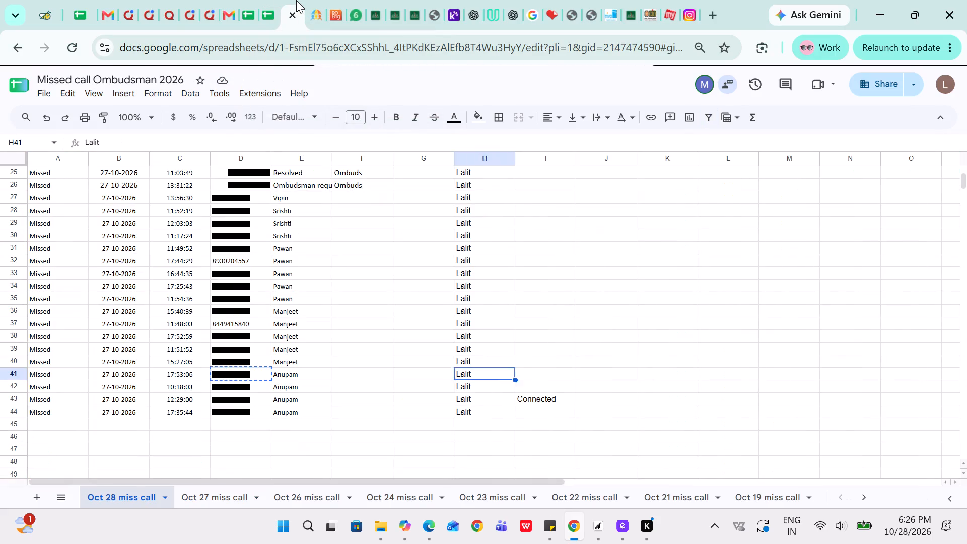
{"action": "key", "text": "Right"}
{"action": "type", "text": "Conneted"}
{"action": "key", "text": "BackSpace"}
{"action": "key", "text": "BackSpace"}
{"action": "key", "text": "BackSpace"}
{"action": "key", "text": "f"}
{"action": "key", "text": "BackSpace"}
{"action": "type", "text": "cted"}
{"action": "key", "text": "Up"}
Copy the row 40 phone number, search All Complaints for it, and review the first result's Communication Log.
{"action": "key", "text": "Left"}
{"action": "key", "text": "Left"}
{"action": "key", "text": "Left"}
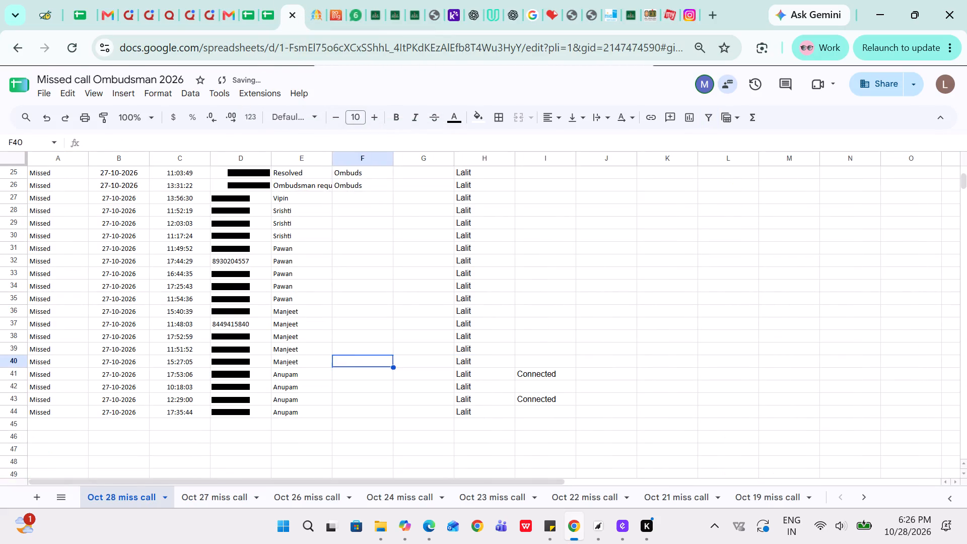
{"action": "key", "text": "Left"}
{"action": "key", "text": "Left"}
{"action": "key", "text": "ctrl+c"}
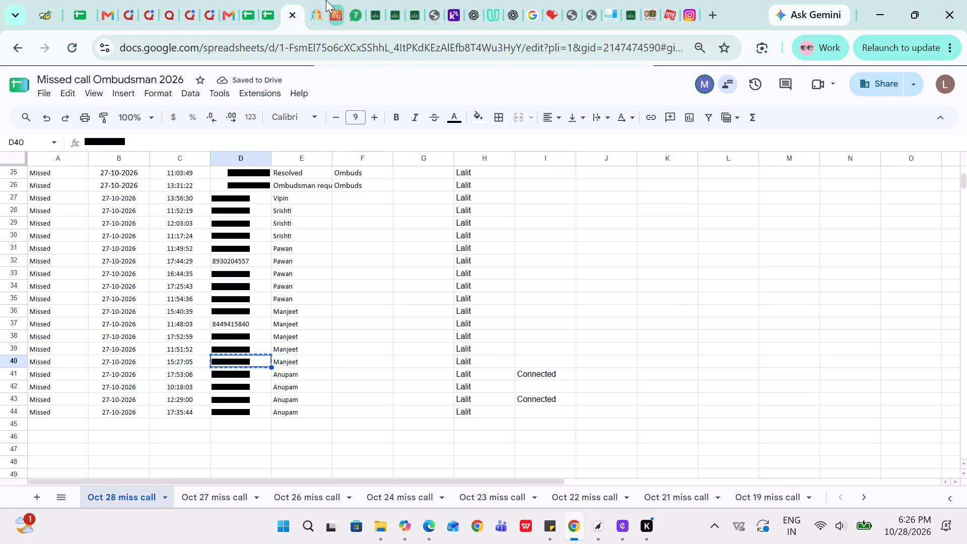
{"action": "left_click", "coordinate": [321, 0]}
{"action": "left_click_drag", "start_coordinate": [86, 208], "coordinate": [0, 229]}
{"action": "key", "text": "ctrl+v"}
{"action": "left_click", "coordinate": [211, 223]}
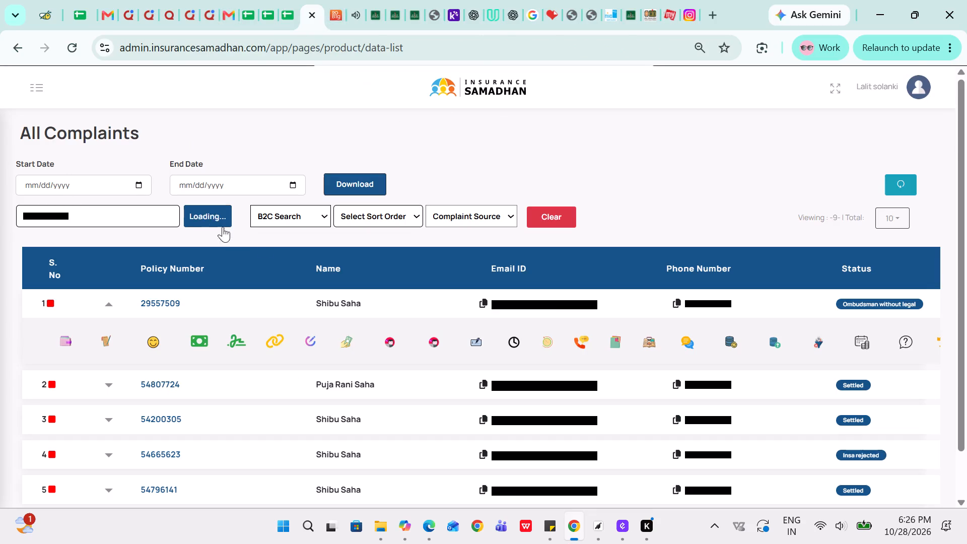
{"action": "left_click", "coordinate": [647, 303]}
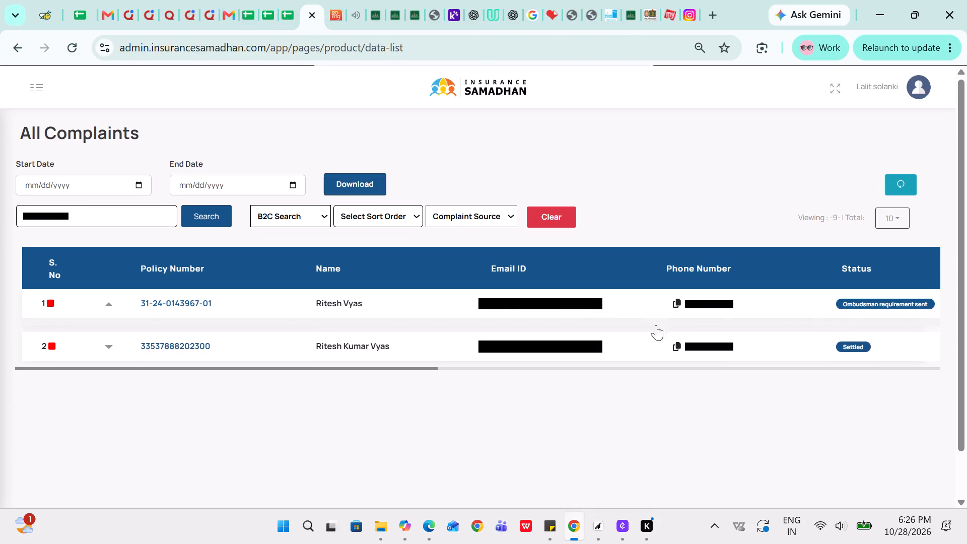
{"action": "left_click", "coordinate": [687, 346]}
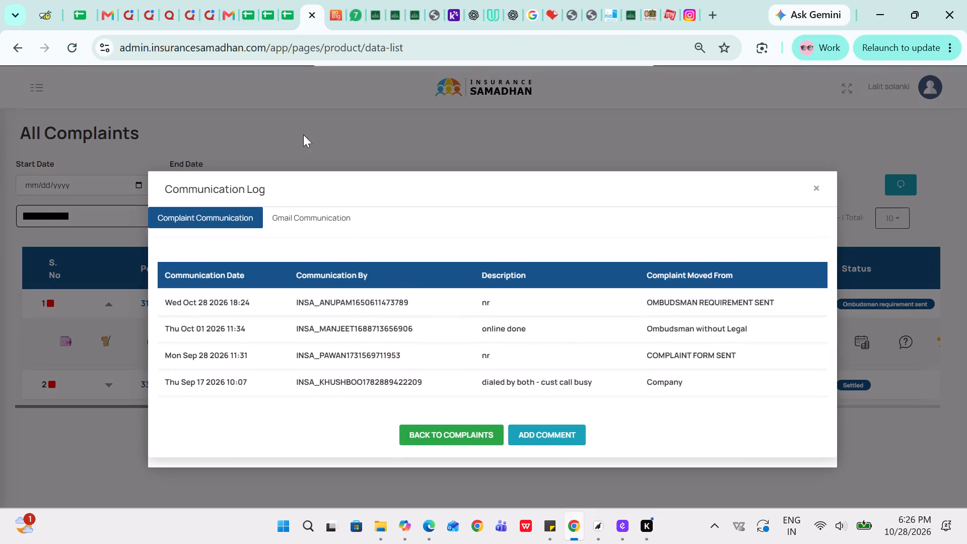
{"action": "left_click", "coordinate": [303, 102]}
Copy the row 39 phone number from the missed-call sheet, search All Complaints for it, and check the complaint's Communication Log.
{"action": "left_click", "coordinate": [301, 0]}
{"action": "left_click", "coordinate": [291, 1]}
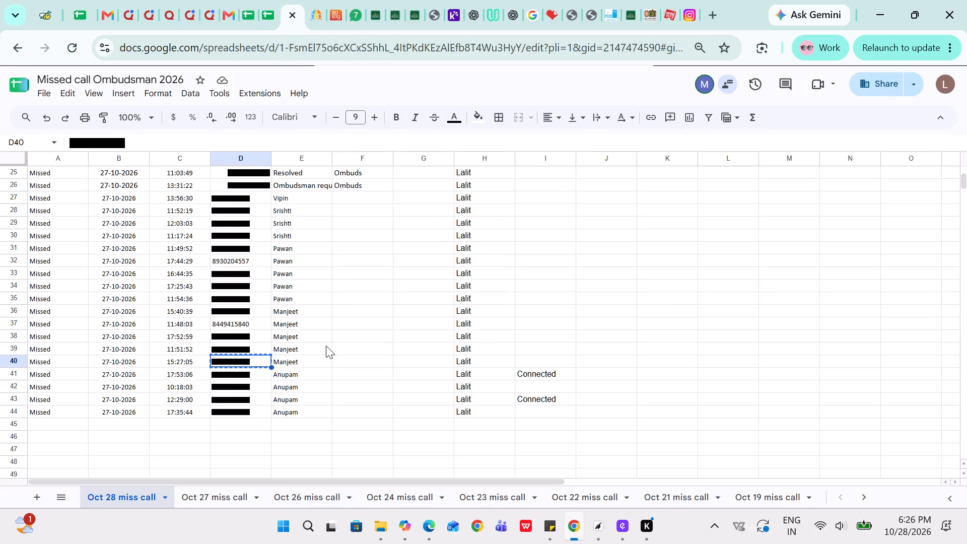
{"action": "left_click", "coordinate": [260, 345]}
{"action": "key", "text": "ctrl+c"}
{"action": "left_click", "coordinate": [313, 0]}
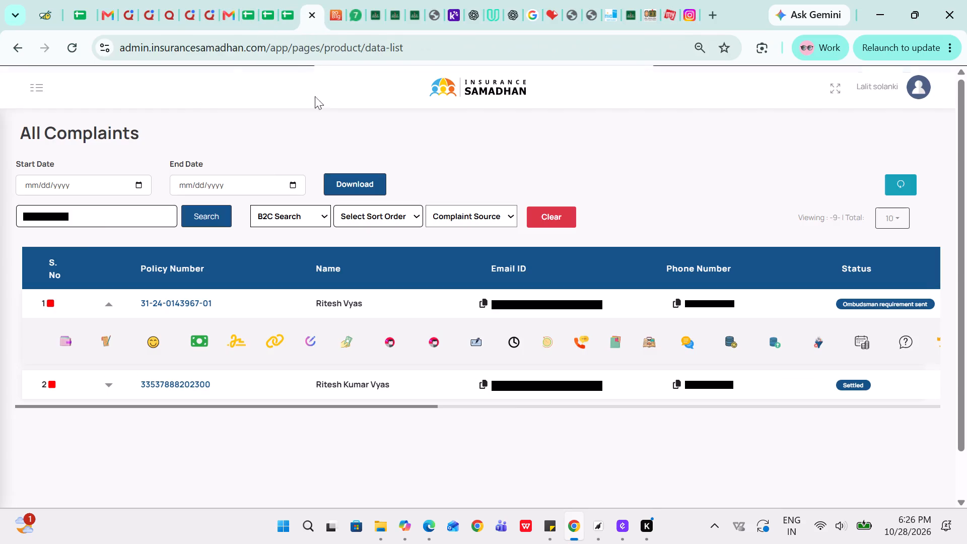
{"action": "left_click_drag", "start_coordinate": [88, 217], "coordinate": [0, 242]}
{"action": "key", "text": "ctrl+v"}
{"action": "left_click", "coordinate": [197, 212]}
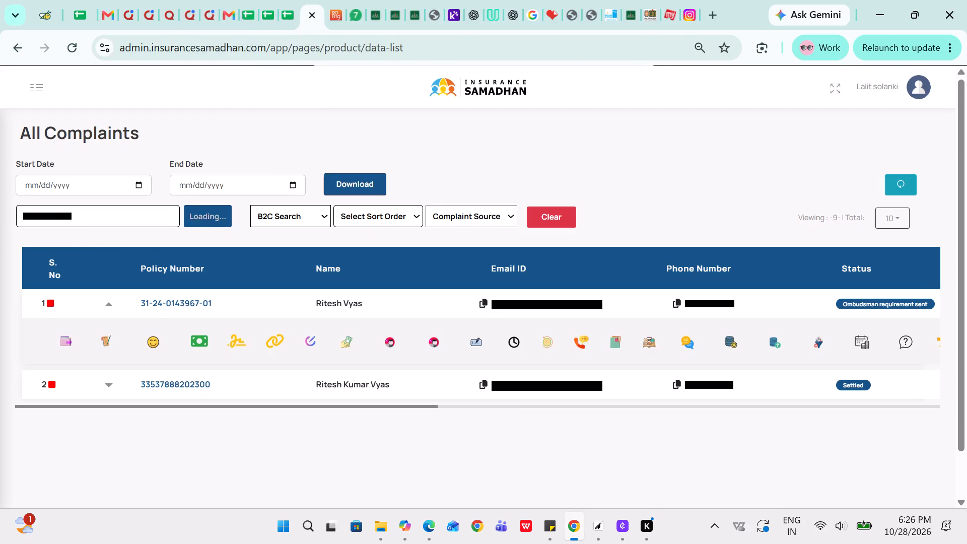
{"action": "left_click", "coordinate": [651, 303]}
{"action": "left_click", "coordinate": [692, 347]}
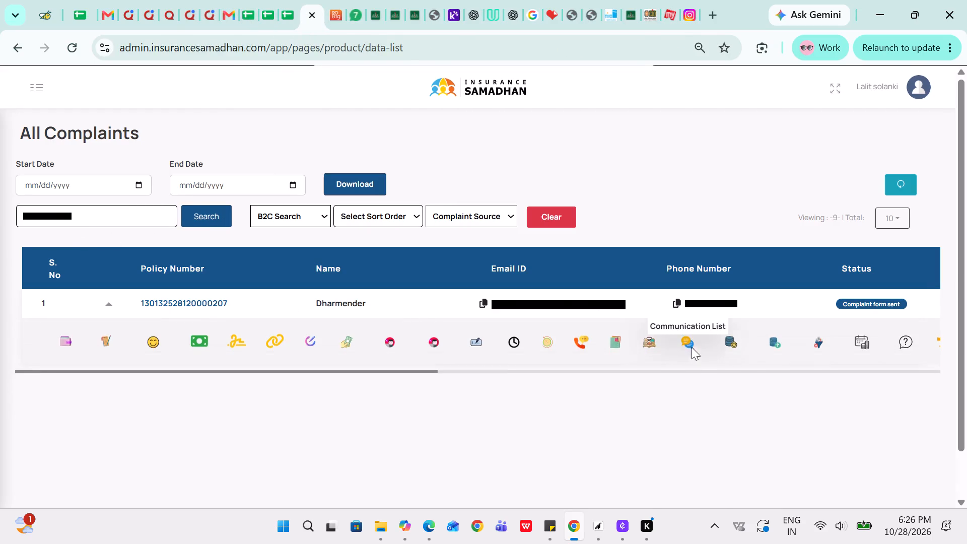
{"action": "left_click", "coordinate": [254, 156]}
Copy the row 38 phone number from the missed-call sheet, search All Complaints for it, and expand the resulting complaint's actions.
{"action": "left_click", "coordinate": [295, 0]}
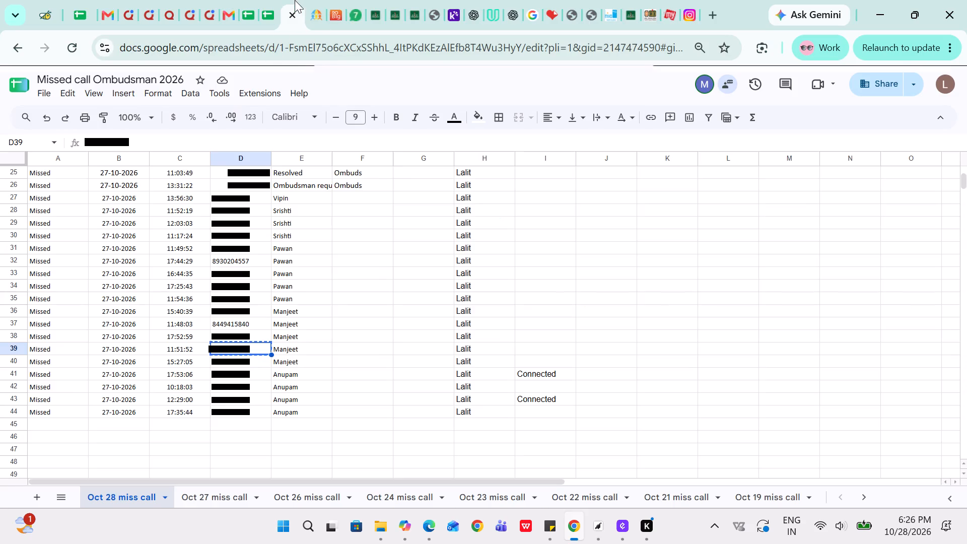
{"action": "left_click", "coordinate": [258, 333]}
{"action": "key", "text": "ctrl+c"}
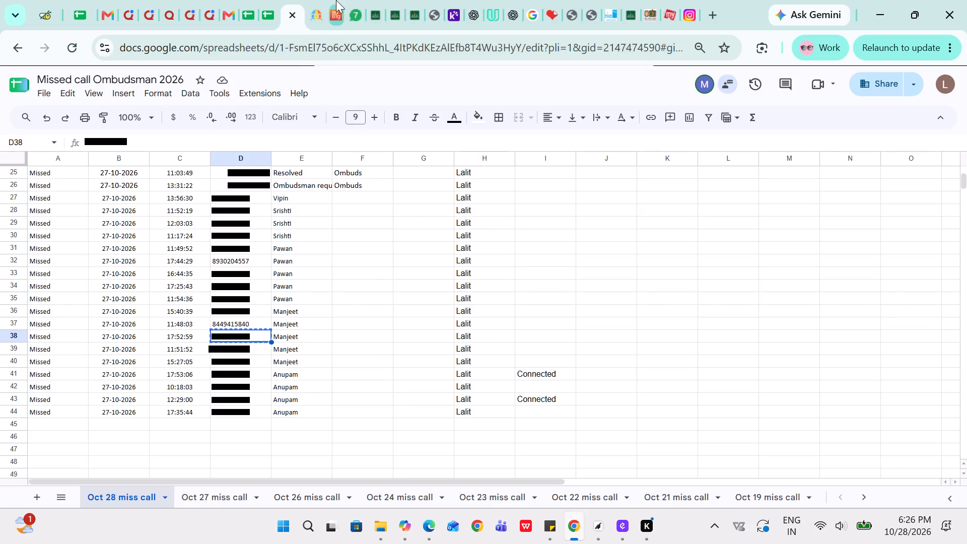
{"action": "left_click", "coordinate": [310, 0]}
{"action": "left_click_drag", "start_coordinate": [94, 212], "coordinate": [0, 224]}
{"action": "key", "text": "ctrl+v"}
{"action": "left_click", "coordinate": [221, 210]}
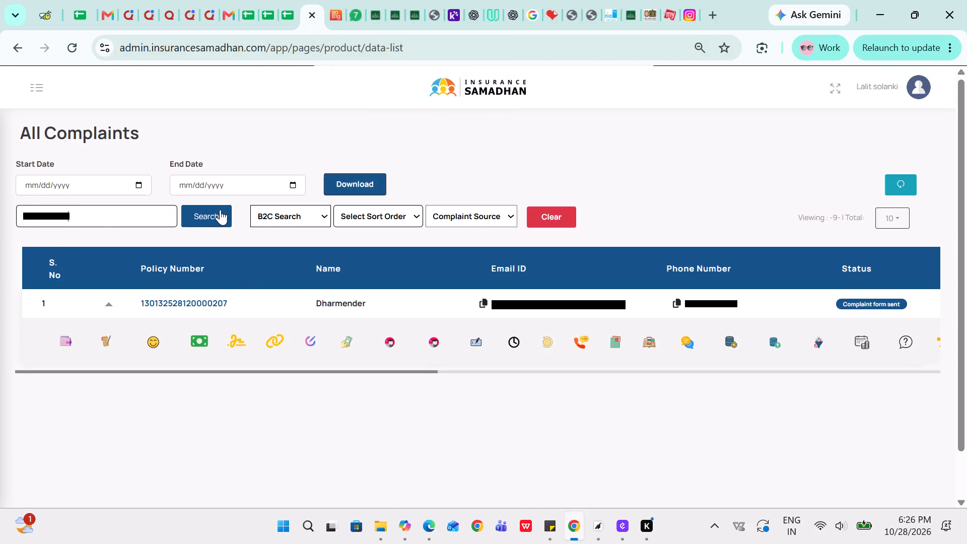
{"action": "left_click", "coordinate": [469, 425]}
{"action": "left_click", "coordinate": [659, 298]}
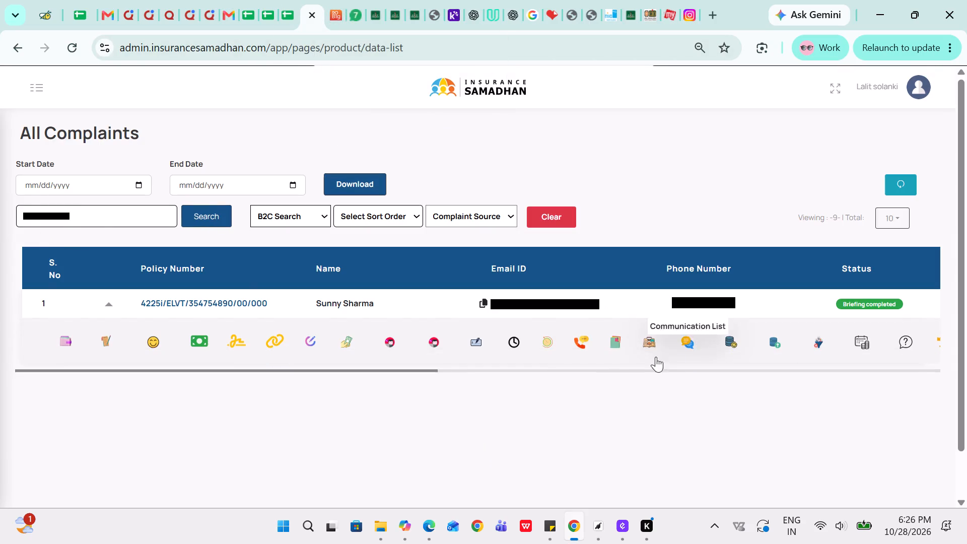
Review the found complaint's dated status history through its latest entries, and check its Communication Log.
{"action": "left_click", "coordinate": [552, 334]}
{"action": "scroll", "coordinate": [559, 337], "scroll_direction": "down", "scroll_amount": 9}
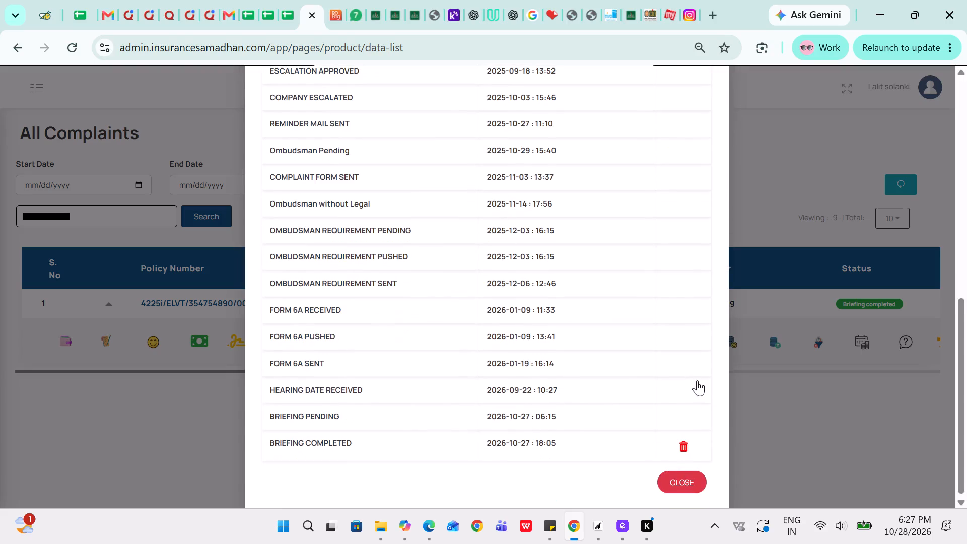
{"action": "left_click", "coordinate": [795, 396]}
{"action": "left_click", "coordinate": [692, 341]}
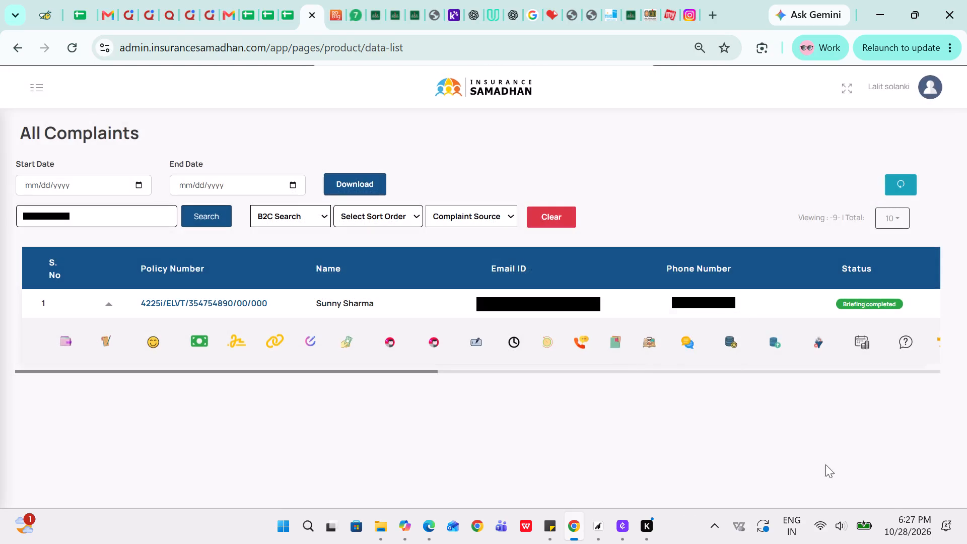
{"action": "left_click", "coordinate": [331, 142]}
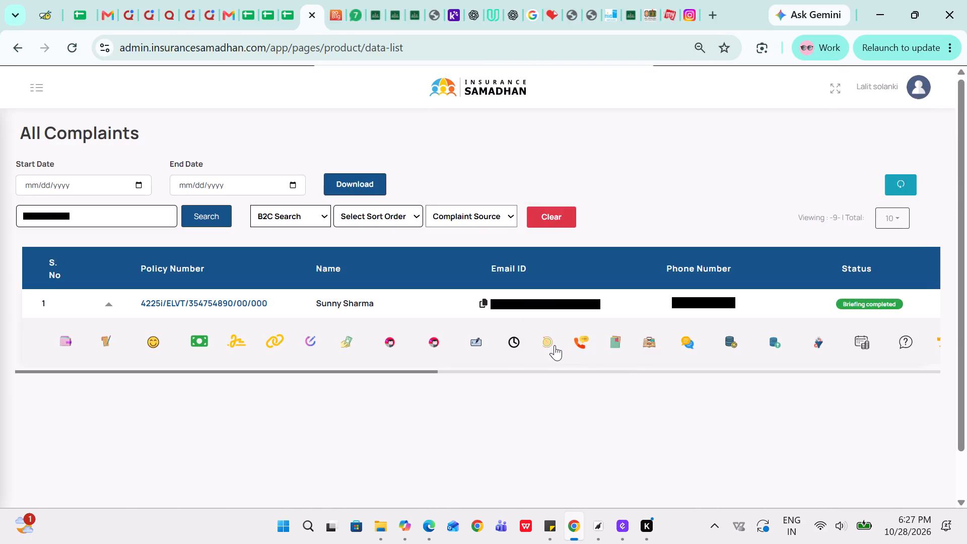
{"action": "left_click", "coordinate": [552, 343]}
{"action": "scroll", "coordinate": [566, 358], "scroll_direction": "down", "scroll_amount": 14}
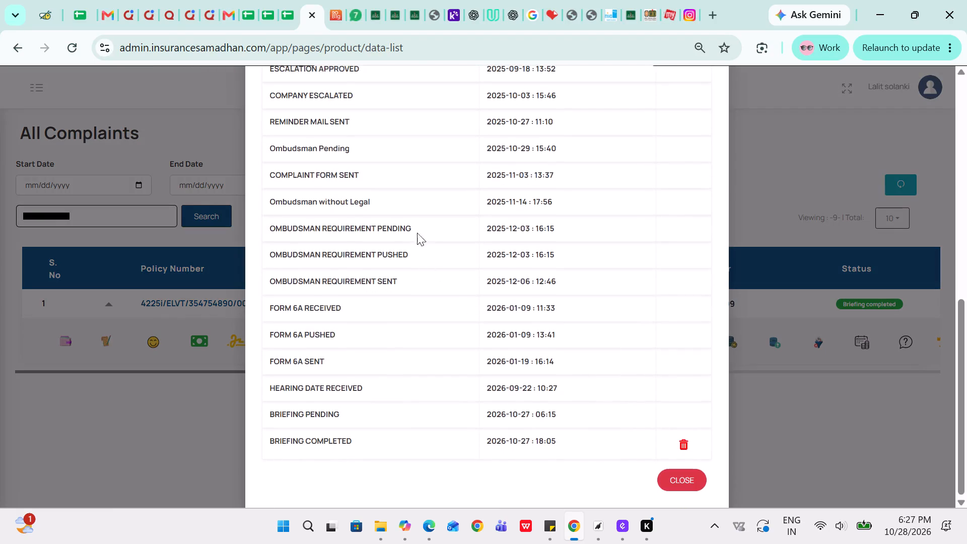
Enter "Connected" in column I of row 38 in the Missed call Ombudsman 2026 sheet.
{"action": "left_click", "coordinate": [288, 0]}
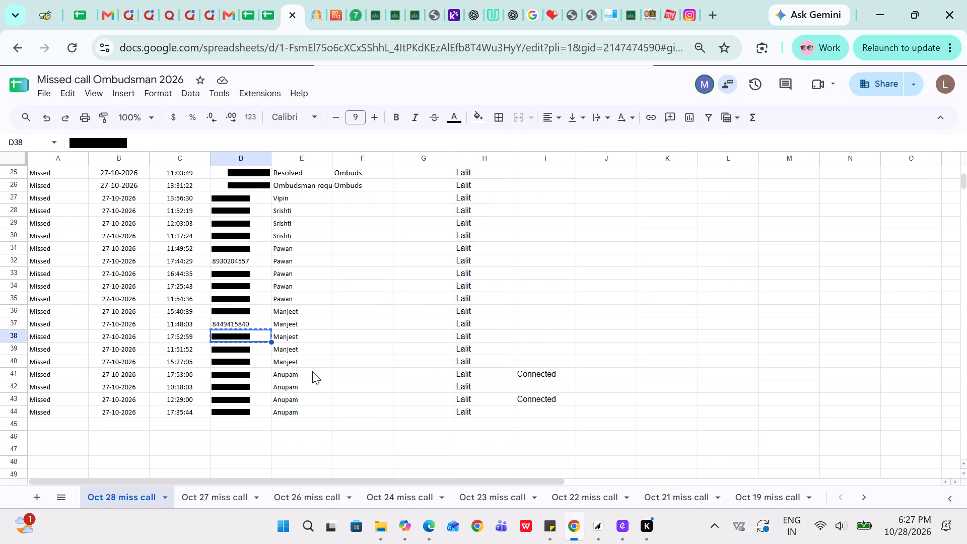
{"action": "key", "text": "Right"}
{"action": "key", "text": "Right"}
{"action": "key", "text": "Right"}
{"action": "key", "text": "Right"}
{"action": "key", "text": "Right"}
{"action": "type", "text": "Connected"}
{"action": "key", "text": "Up"}
Copy the row 37 phone number, search All Complaints for it, and review the complaint's Communication Log.
{"action": "key", "text": "Left"}
{"action": "key", "text": "Left"}
{"action": "key", "text": "Left"}
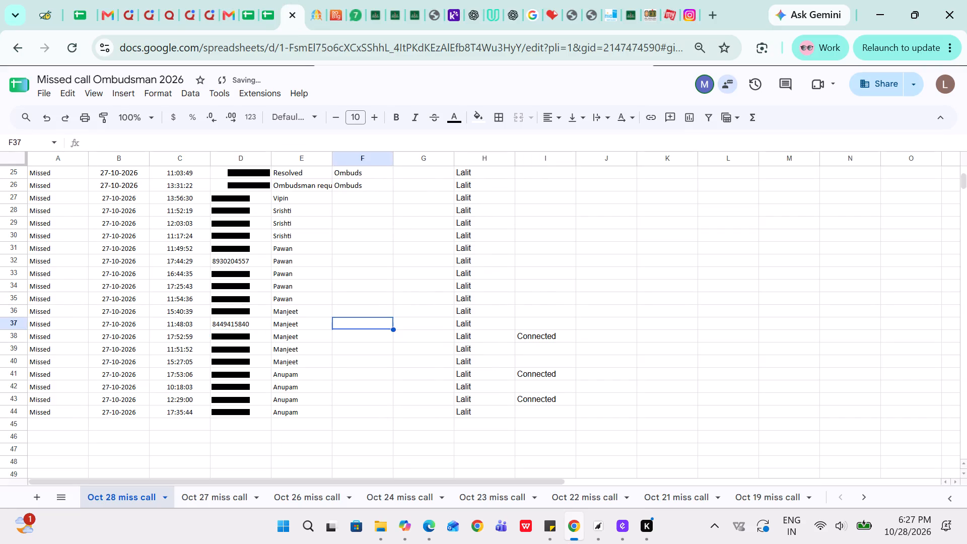
{"action": "key", "text": "Left"}
{"action": "key", "text": "Left"}
{"action": "key", "text": "ctrl+c"}
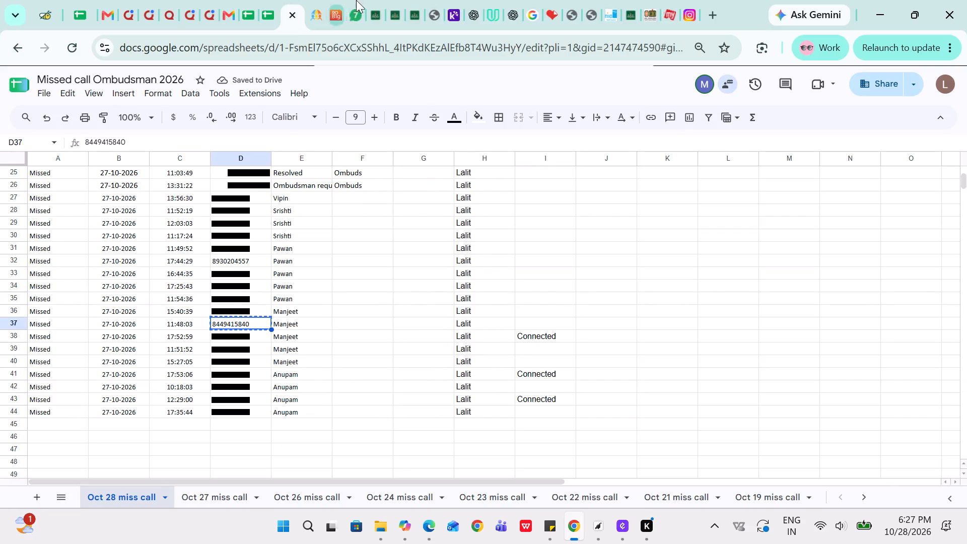
{"action": "left_click", "coordinate": [314, 0]}
{"action": "left_click", "coordinate": [37, 232]}
{"action": "left_click_drag", "start_coordinate": [97, 220], "coordinate": [0, 243]}
{"action": "key", "text": "ctrl+v"}
{"action": "left_click", "coordinate": [222, 230]}
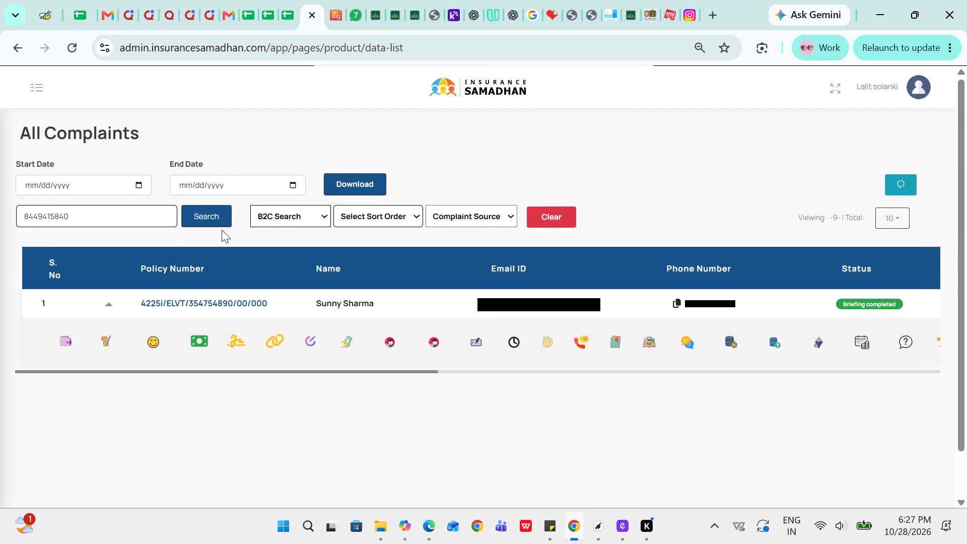
{"action": "left_click", "coordinate": [219, 217]}
{"action": "left_click", "coordinate": [658, 301]}
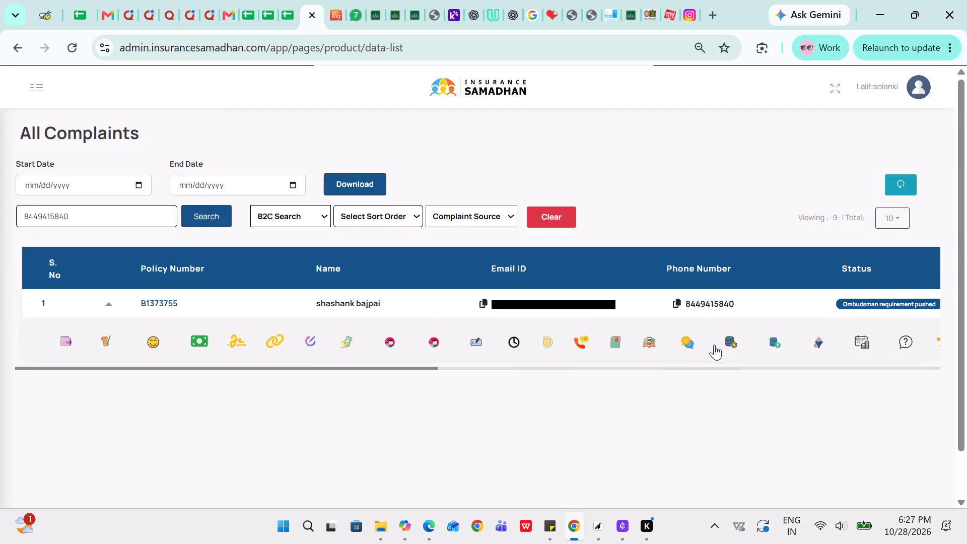
{"action": "left_click", "coordinate": [689, 343]}
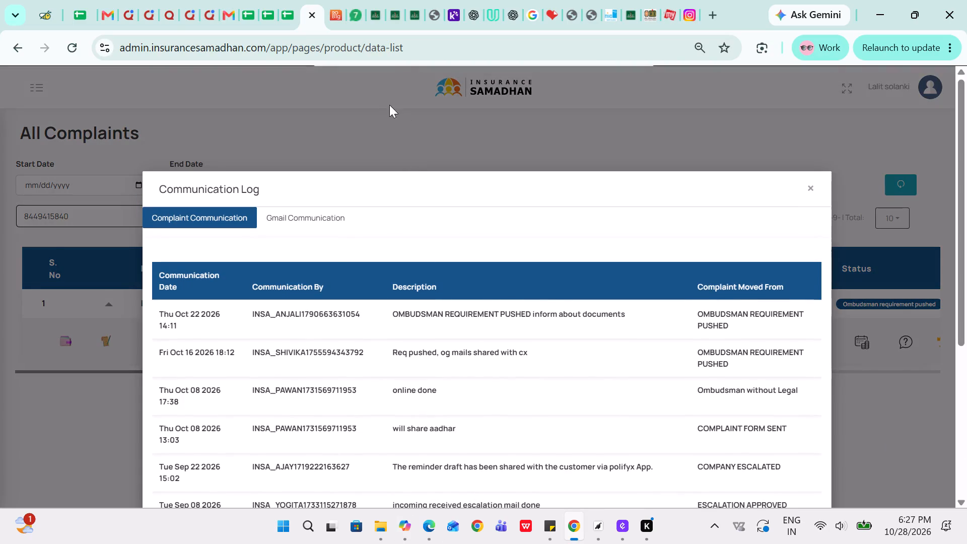
{"action": "left_click", "coordinate": [313, 127]}
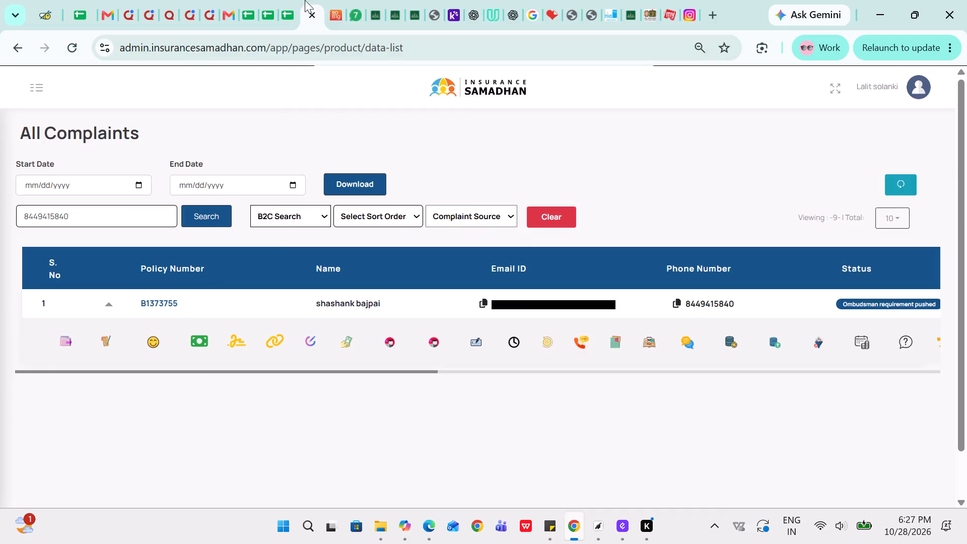
Copy the row 36 phone number from the missed-call sheet, search All Complaints for it, and check the complaint's Communication Log.
{"action": "left_click", "coordinate": [286, 0]}
{"action": "left_click", "coordinate": [253, 307]}
{"action": "key", "text": "ctrl+c"}
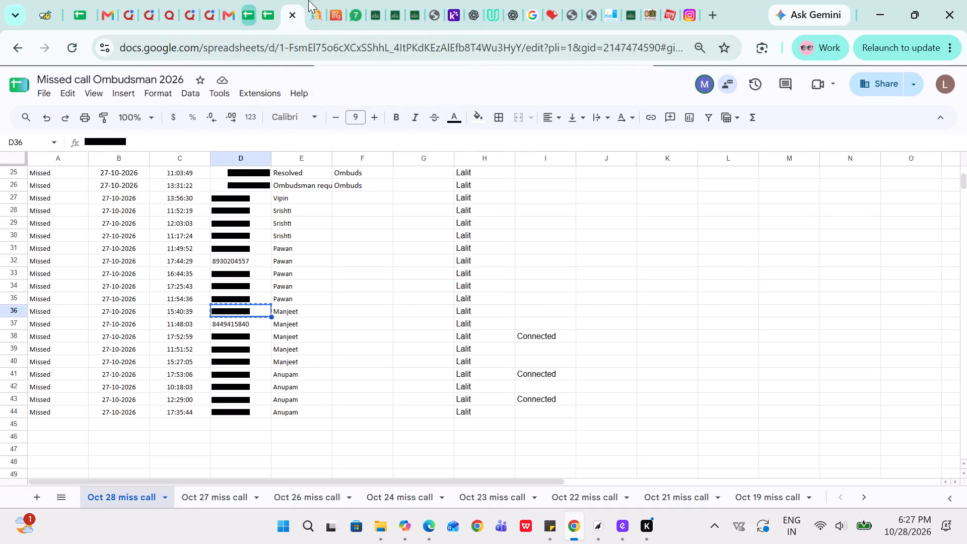
{"action": "left_click", "coordinate": [316, 0]}
{"action": "left_click_drag", "start_coordinate": [86, 212], "coordinate": [0, 223]}
{"action": "key", "text": "ctrl+v"}
{"action": "left_click", "coordinate": [183, 216]}
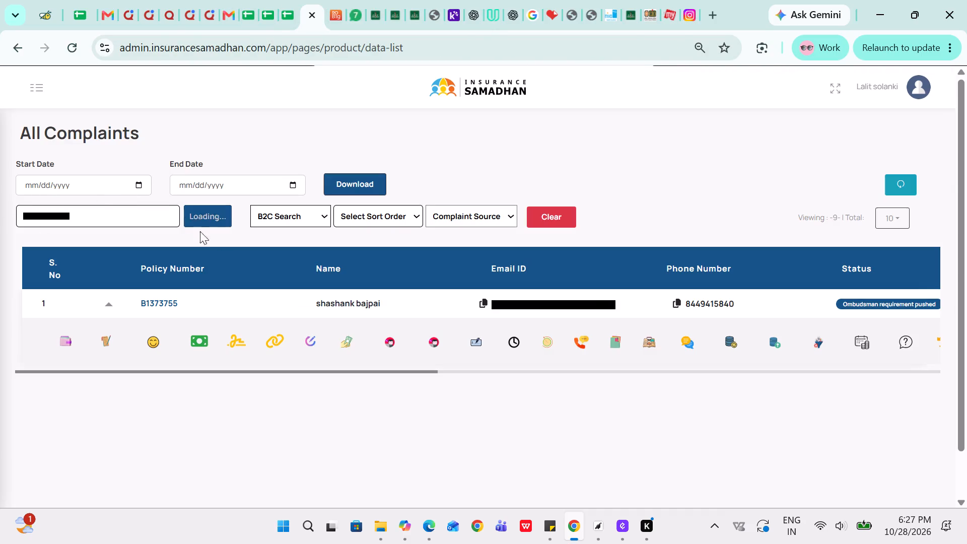
{"action": "left_click", "coordinate": [666, 312]}
{"action": "left_click", "coordinate": [693, 359]}
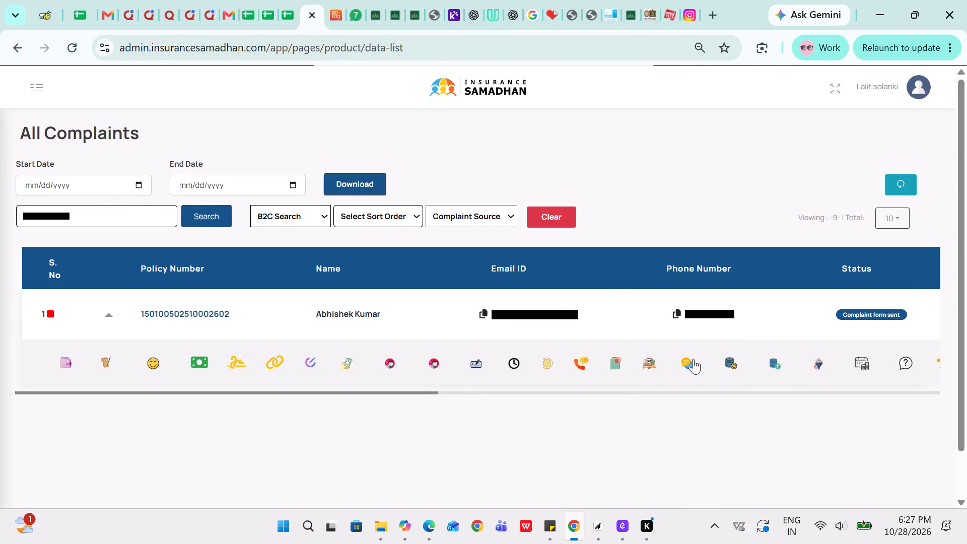
{"action": "left_click", "coordinate": [253, 120]}
Copy the row 35 phone number from the missed-call sheet, search All Complaints for it, and check the complaint's Communication Log.
{"action": "left_click", "coordinate": [296, 0]}
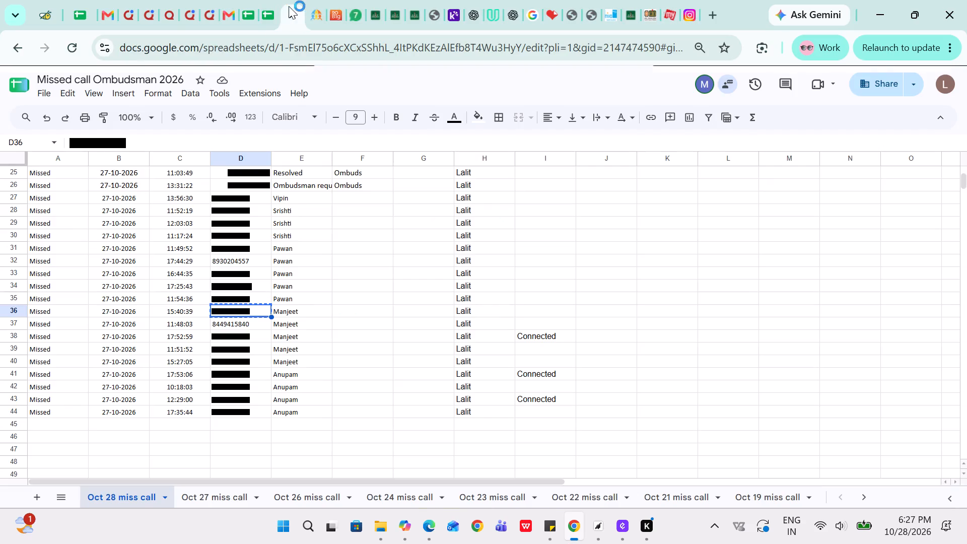
{"action": "left_click", "coordinate": [252, 295]}
{"action": "key", "text": "ctrl+c"}
{"action": "left_click", "coordinate": [310, 0]}
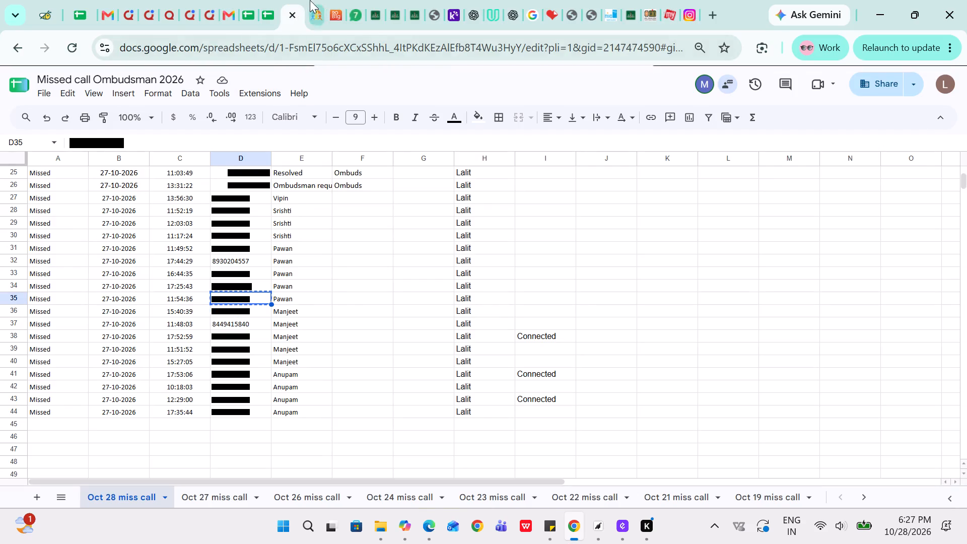
{"action": "left_click_drag", "start_coordinate": [105, 220], "coordinate": [0, 220]}
{"action": "key", "text": "ctrl+v"}
{"action": "left_click", "coordinate": [200, 215]}
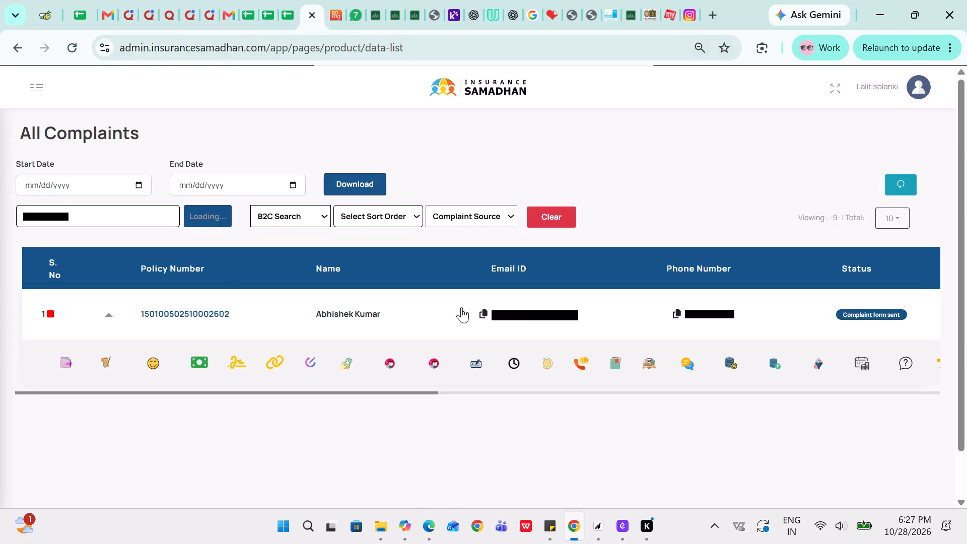
{"action": "left_click", "coordinate": [633, 299]}
{"action": "left_click", "coordinate": [691, 375]}
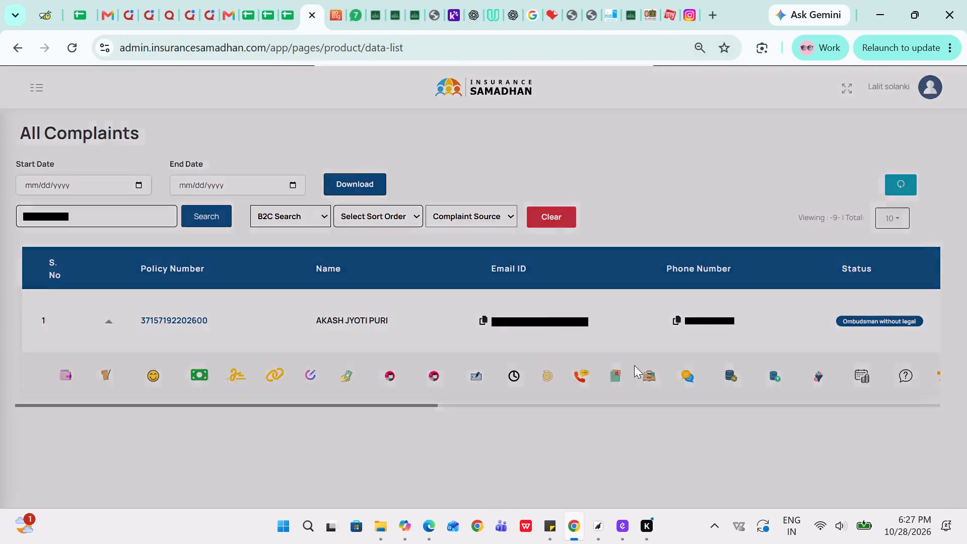
{"action": "left_click", "coordinate": [298, 141]}
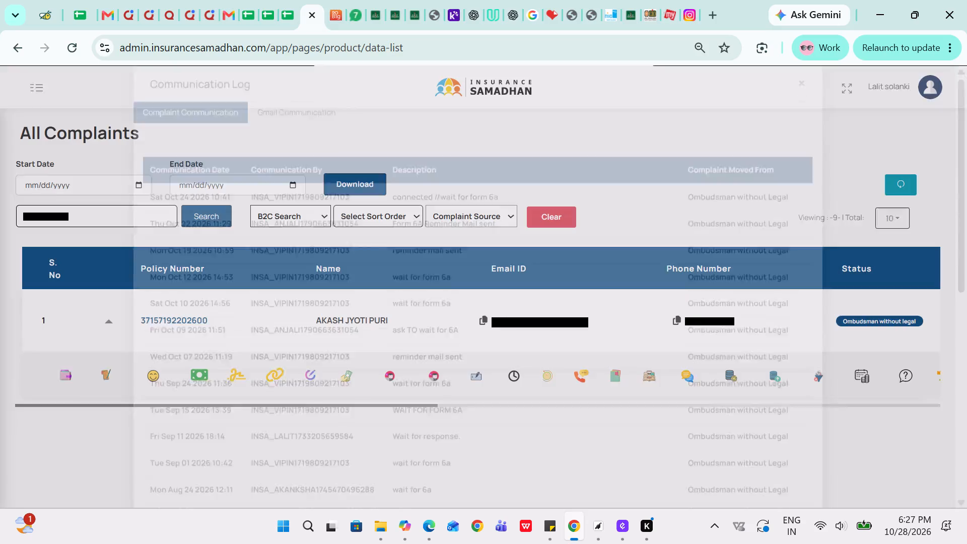
Copy the row 34 phone number, search All Complaints for it, and review the first result's Communication Log.
{"action": "left_click", "coordinate": [286, 0]}
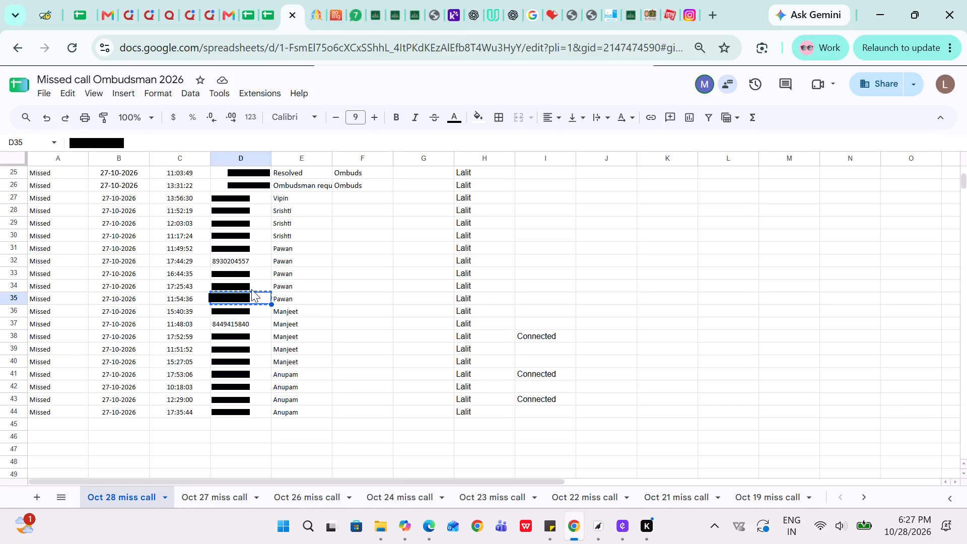
{"action": "left_click", "coordinate": [255, 285]}
{"action": "key", "text": "ctrl+c"}
{"action": "left_click", "coordinate": [313, 0]}
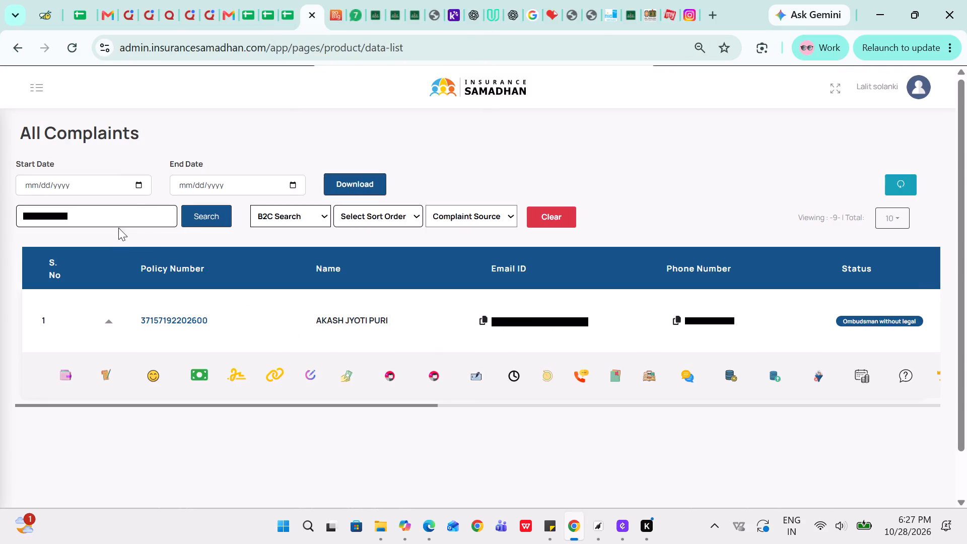
{"action": "left_click_drag", "start_coordinate": [108, 227], "coordinate": [0, 225]}
{"action": "left_click", "coordinate": [115, 220]}
{"action": "left_click_drag", "start_coordinate": [115, 220], "coordinate": [0, 220]}
{"action": "key", "text": "ctrl+v"}
{"action": "left_click", "coordinate": [203, 226]}
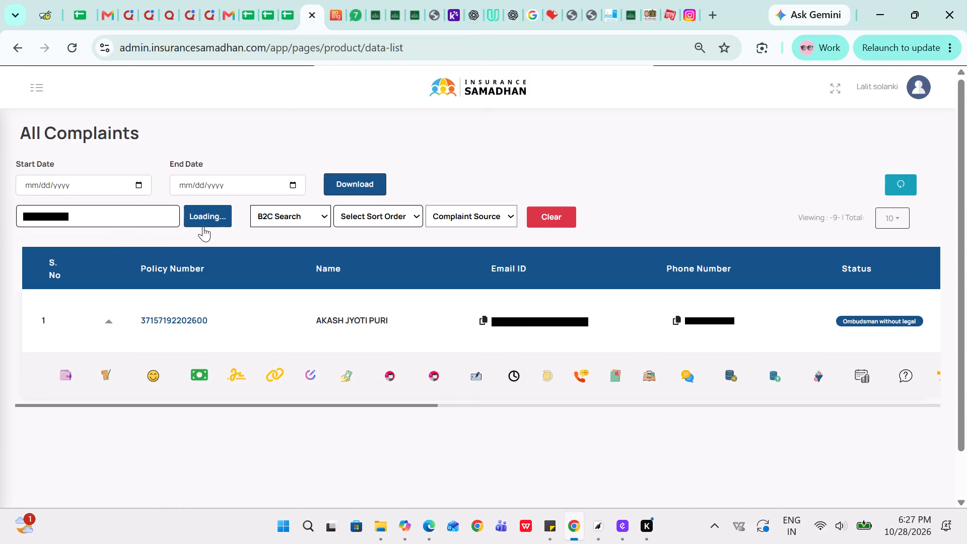
{"action": "left_click", "coordinate": [651, 302]}
{"action": "left_click", "coordinate": [692, 339]}
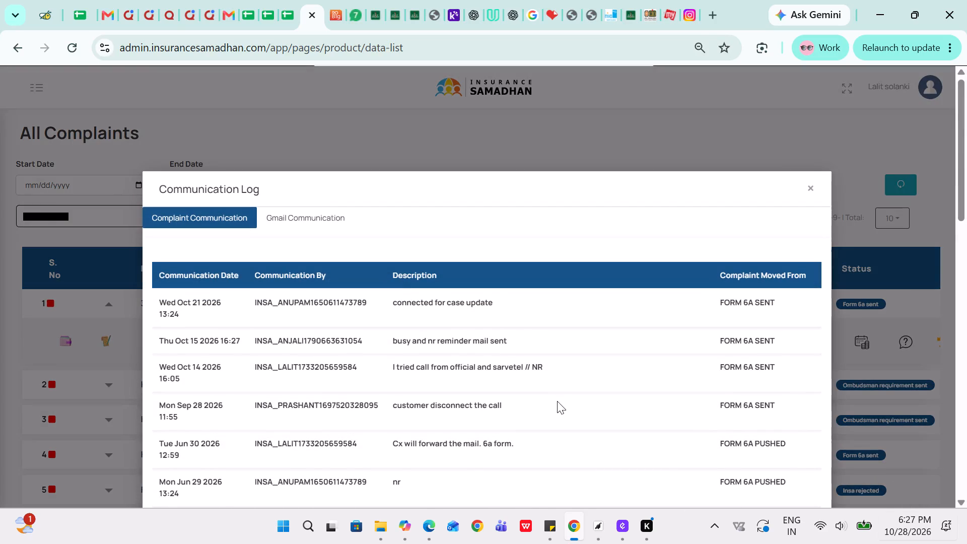
{"action": "left_click", "coordinate": [366, 147]}
Copy the row 33 phone number, search All Complaints for it, review the latest Communication Log entry, and return to the missed-call sheet.
{"action": "left_click", "coordinate": [288, 0]}
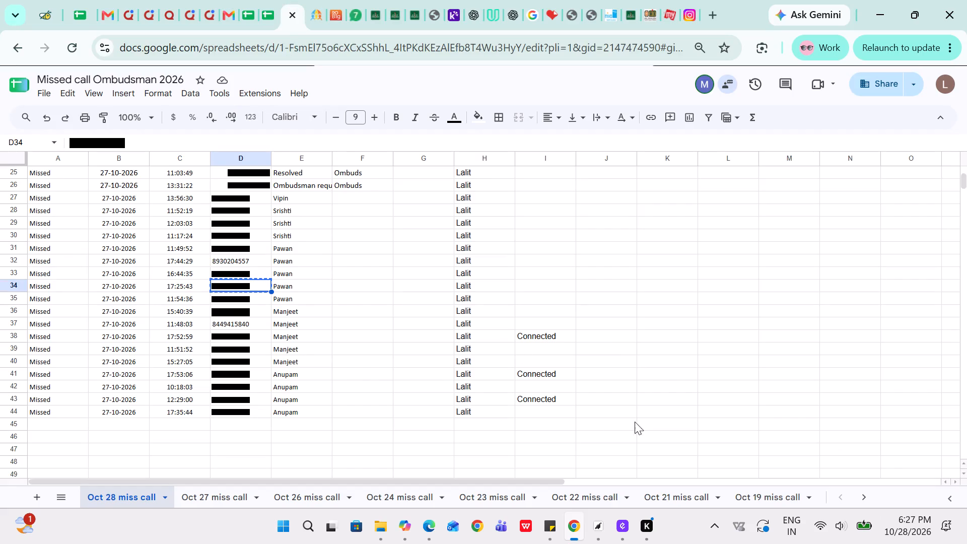
{"action": "left_click", "coordinate": [262, 280]}
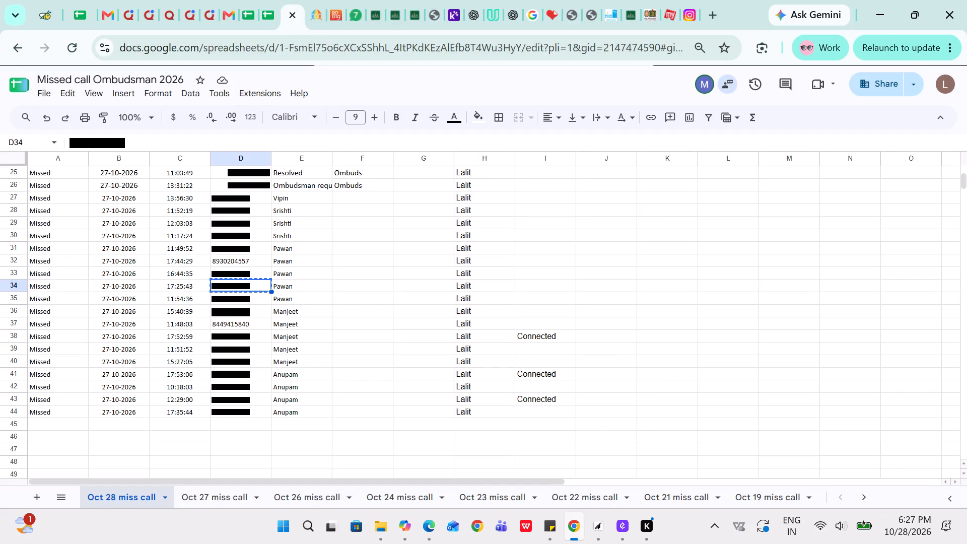
{"action": "left_click", "coordinate": [263, 279]}
{"action": "left_click", "coordinate": [267, 277]}
{"action": "key", "text": "ctrl+c"}
{"action": "left_click", "coordinate": [315, 0]}
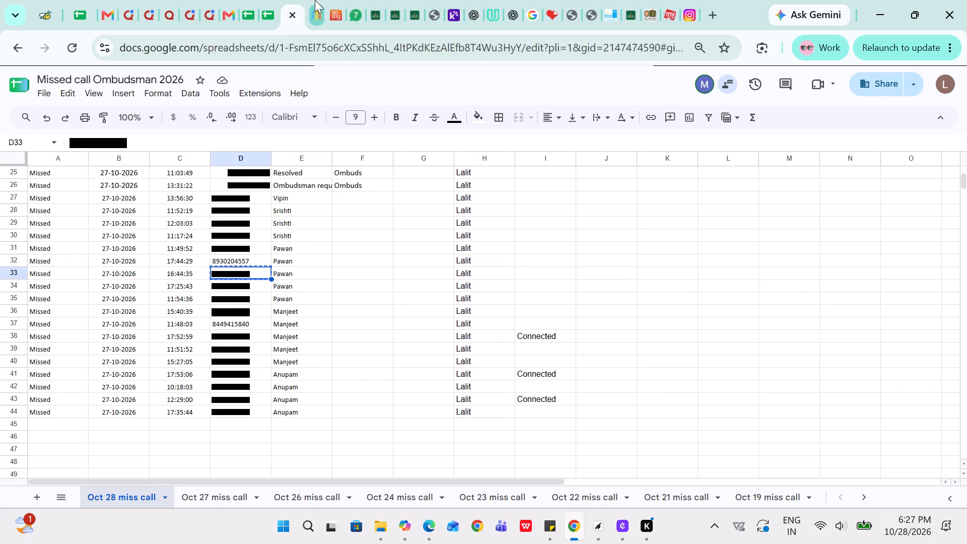
{"action": "left_click_drag", "start_coordinate": [82, 218], "coordinate": [0, 229]}
{"action": "key", "text": "ctrl+v"}
{"action": "left_click", "coordinate": [232, 214]}
{"action": "left_click", "coordinate": [212, 218]}
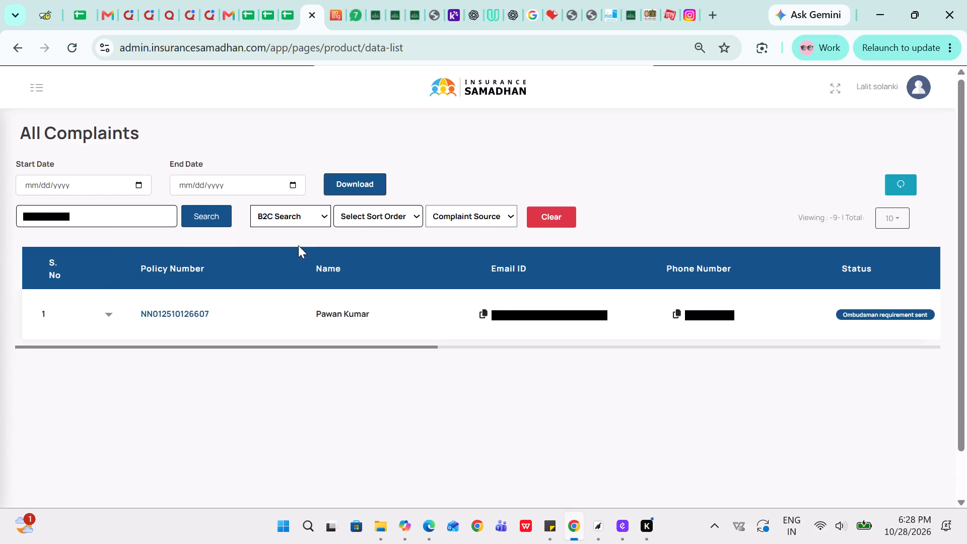
{"action": "left_click", "coordinate": [645, 307]}
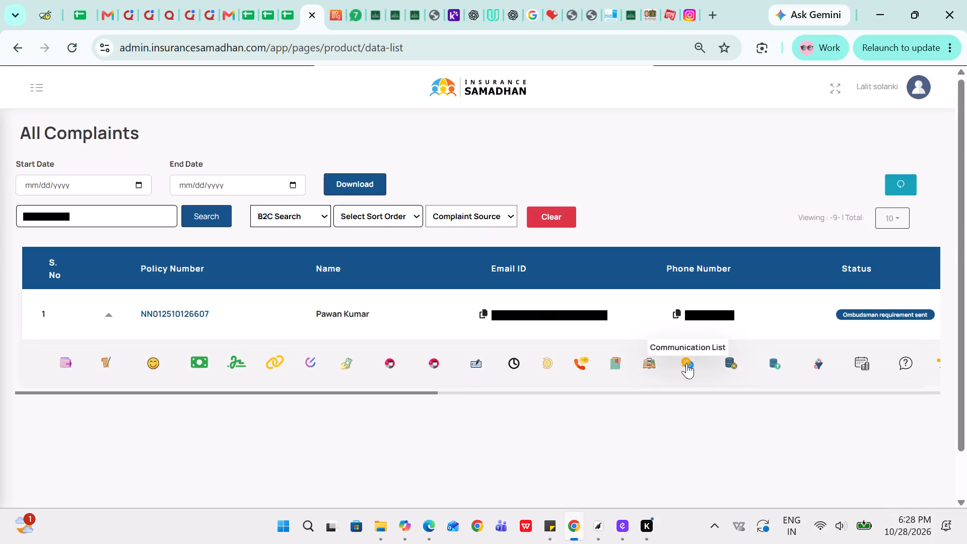
{"action": "left_click", "coordinate": [687, 365]}
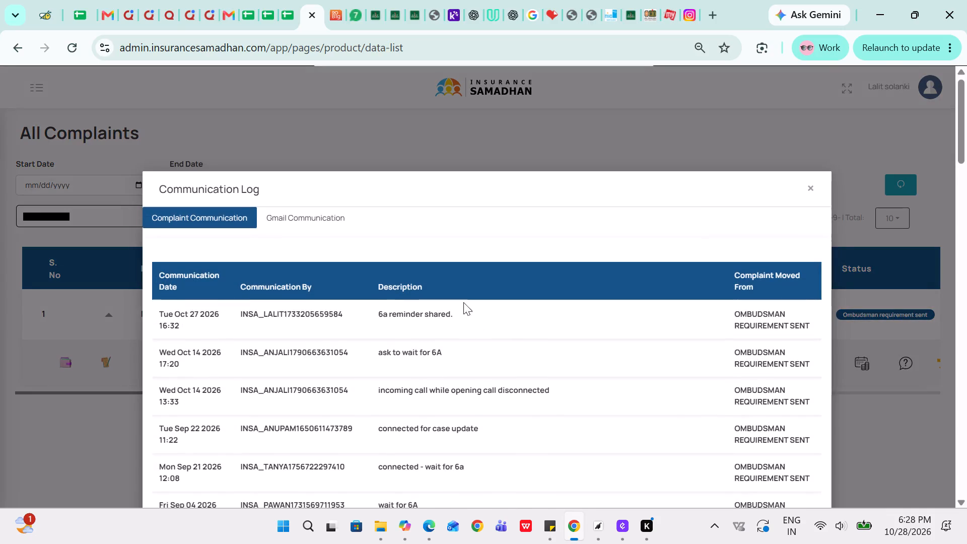
{"action": "left_click_drag", "start_coordinate": [477, 316], "coordinate": [320, 322]}
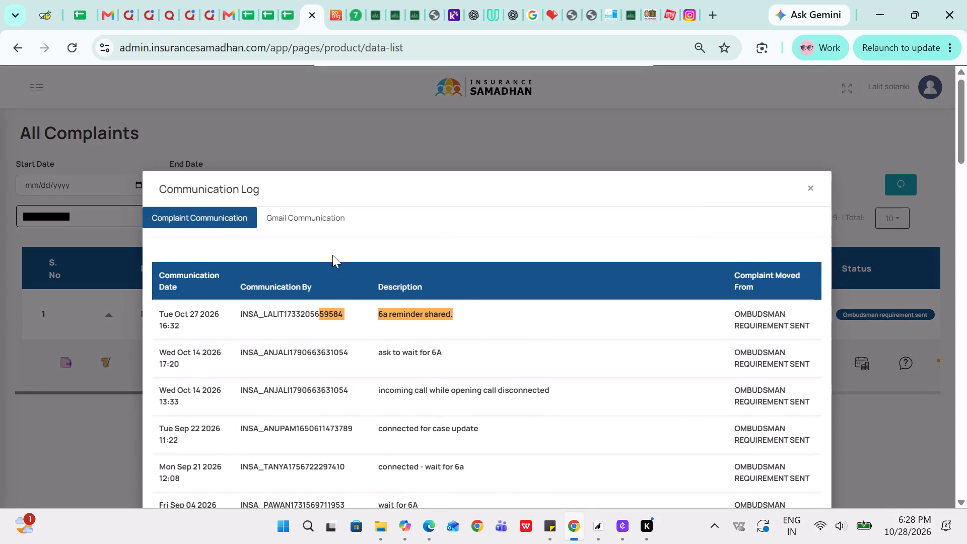
{"action": "left_click", "coordinate": [287, 0]}
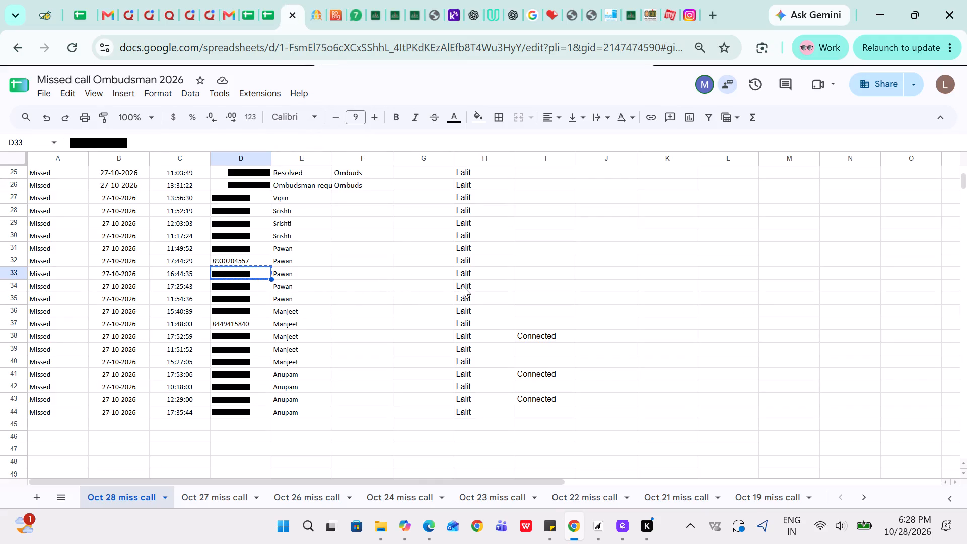
Record "Connected" in column I for row 33 of the missed-call sheet.
{"action": "key", "text": "Right"}
{"action": "key", "text": "Right"}
{"action": "key", "text": "Right"}
{"action": "key", "text": "Right"}
{"action": "key", "text": "Right"}
{"action": "type", "text": "Connected"}
{"action": "key", "text": "Up"}
Copy the row 32 phone number, search All Complaints for it, review the first result's Communication Log, and return to the missed-call sheet.
{"action": "key", "text": "Left"}
{"action": "key", "text": "Left"}
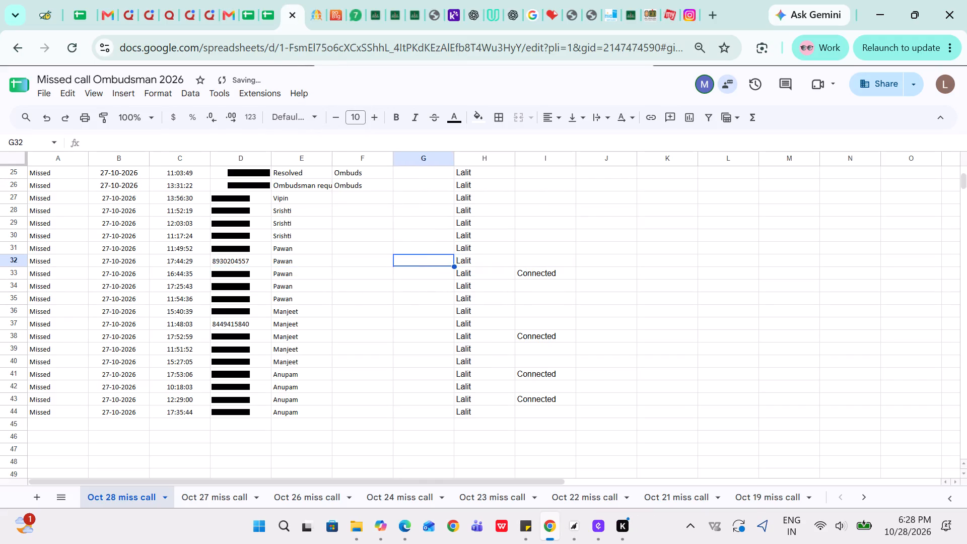
{"action": "key", "text": "Left"}
{"action": "key", "text": "Left"}
{"action": "key", "text": "Left"}
{"action": "key", "text": "ctrl+c"}
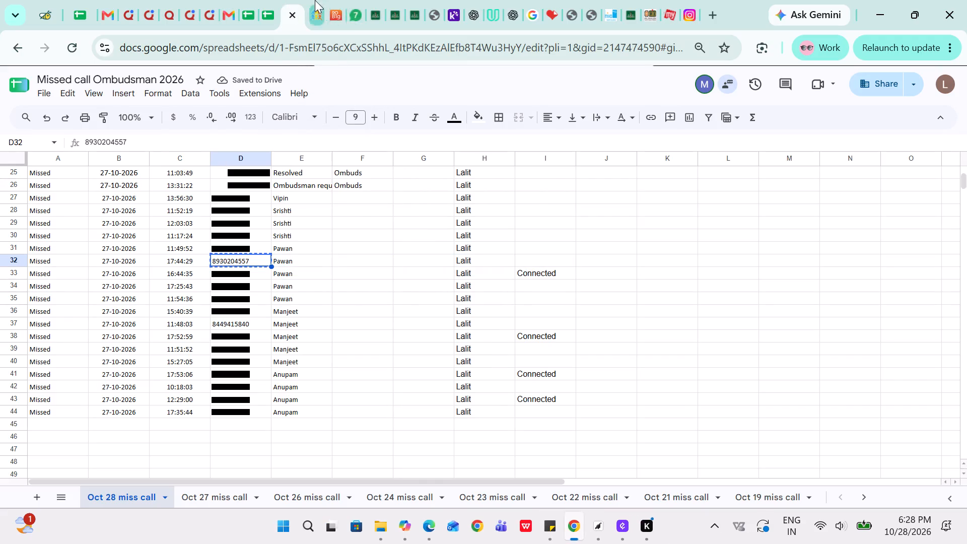
{"action": "left_click", "coordinate": [315, 0]}
{"action": "scroll", "coordinate": [314, 177], "scroll_direction": "up", "scroll_amount": 3}
{"action": "left_click", "coordinate": [150, 174]}
{"action": "left_click", "coordinate": [91, 211]}
{"action": "left_click_drag", "start_coordinate": [93, 218], "coordinate": [0, 222]}
{"action": "key", "text": "ctrl+v"}
{"action": "left_click", "coordinate": [163, 202]}
{"action": "left_click", "coordinate": [210, 204]}
{"action": "left_click", "coordinate": [214, 216]}
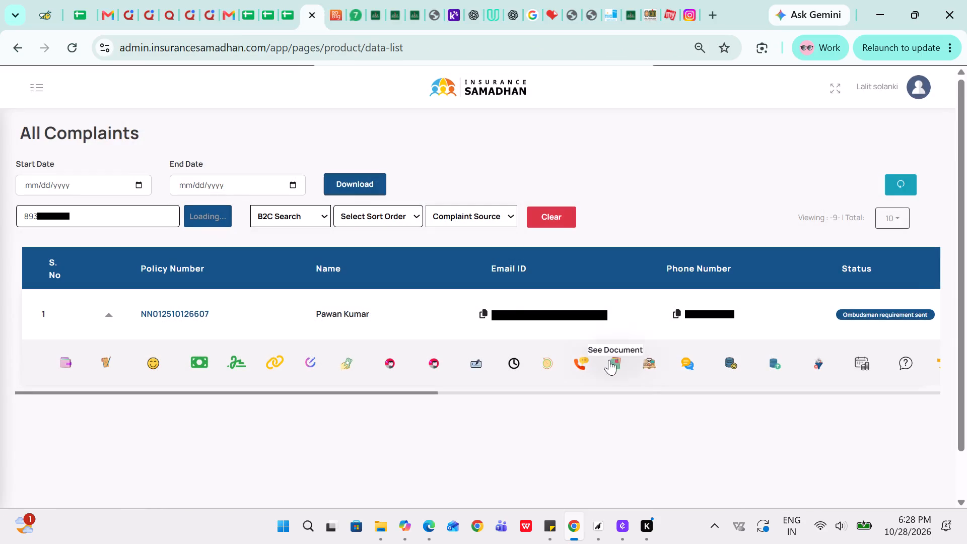
{"action": "scroll", "coordinate": [640, 334], "scroll_direction": "down", "scroll_amount": 2}
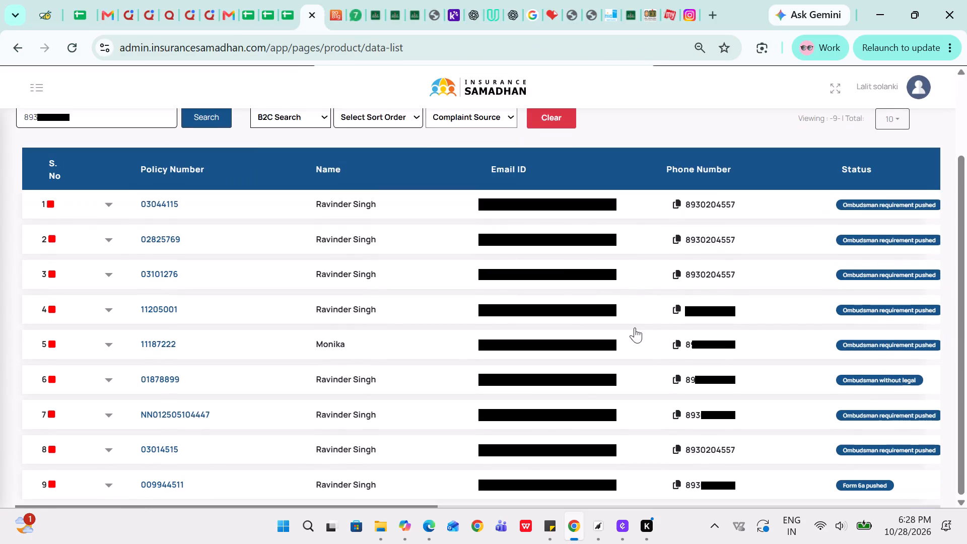
{"action": "left_click", "coordinate": [653, 202]}
{"action": "left_click", "coordinate": [685, 245]}
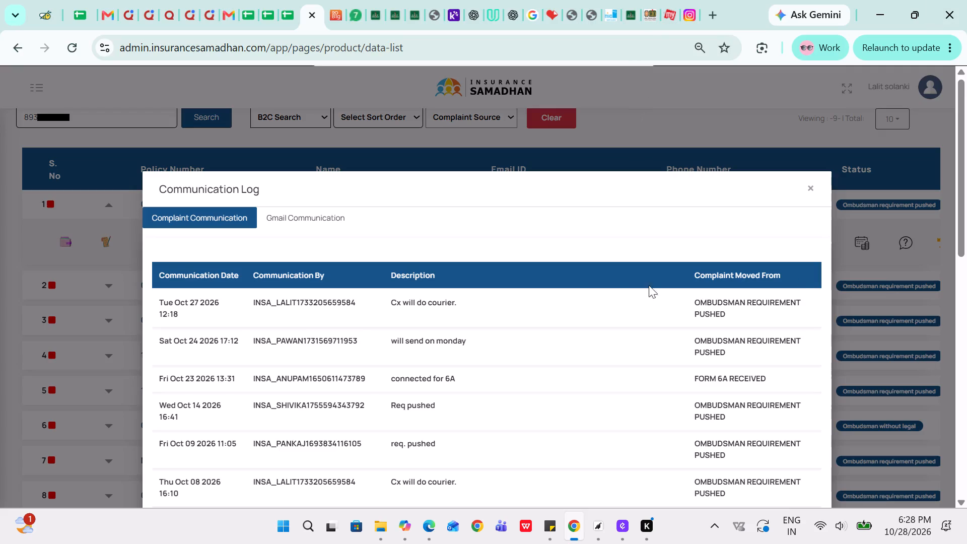
{"action": "left_click", "coordinate": [286, 0]}
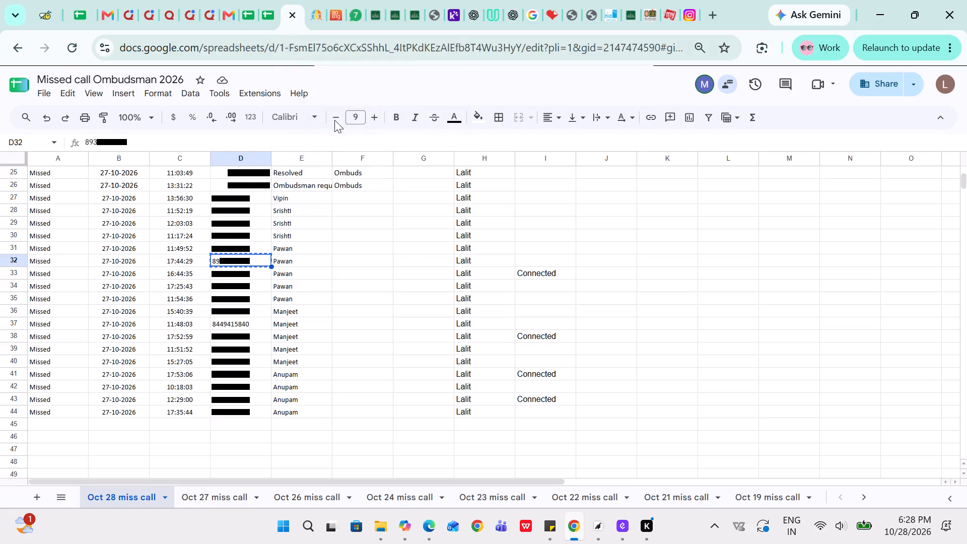
Copy the row 31 phone number, search All Complaints for it, review the complaint's Communication Log, and return to the missed-call sheet.
{"action": "left_click", "coordinate": [253, 248]}
{"action": "key", "text": "ctrl+c"}
{"action": "left_click", "coordinate": [312, 0]}
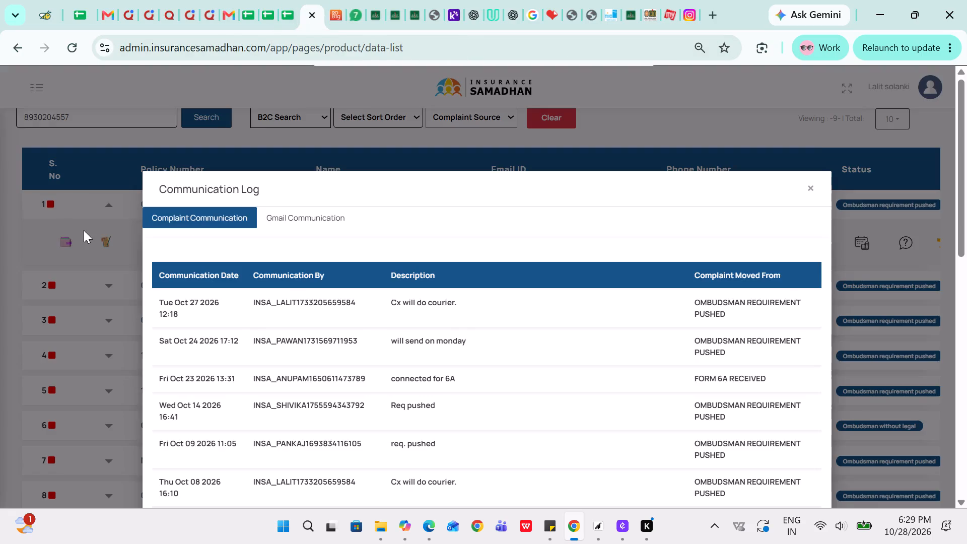
{"action": "left_click", "coordinate": [84, 230]}
{"action": "scroll", "coordinate": [97, 210], "scroll_direction": "up", "scroll_amount": 4}
{"action": "scroll", "coordinate": [69, 166], "scroll_direction": "up", "scroll_amount": 5}
{"action": "left_click_drag", "start_coordinate": [90, 219], "coordinate": [0, 244]}
{"action": "key", "text": "ctrl+v"}
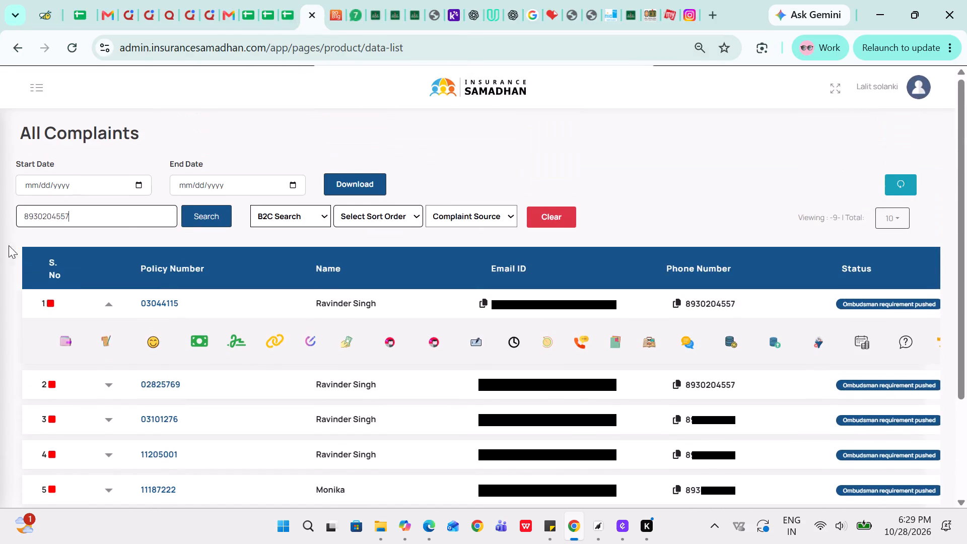
{"action": "left_click", "coordinate": [226, 212]}
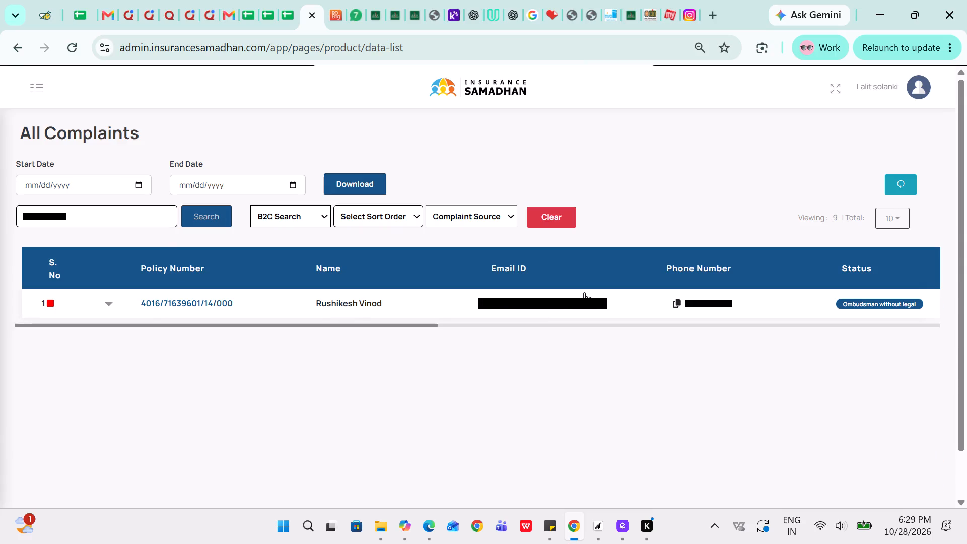
{"action": "left_click", "coordinate": [654, 306]}
{"action": "left_click", "coordinate": [689, 337]}
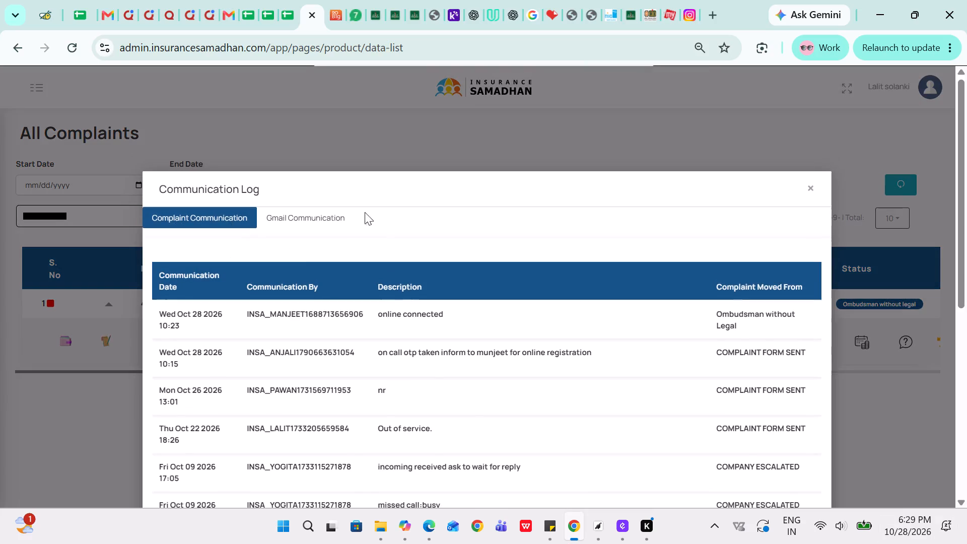
{"action": "left_click", "coordinate": [331, 133]}
{"action": "left_click", "coordinate": [291, 0]}
Record "Connected" in column I for row 31 of the missed-call sheet.
{"action": "key", "text": "Right"}
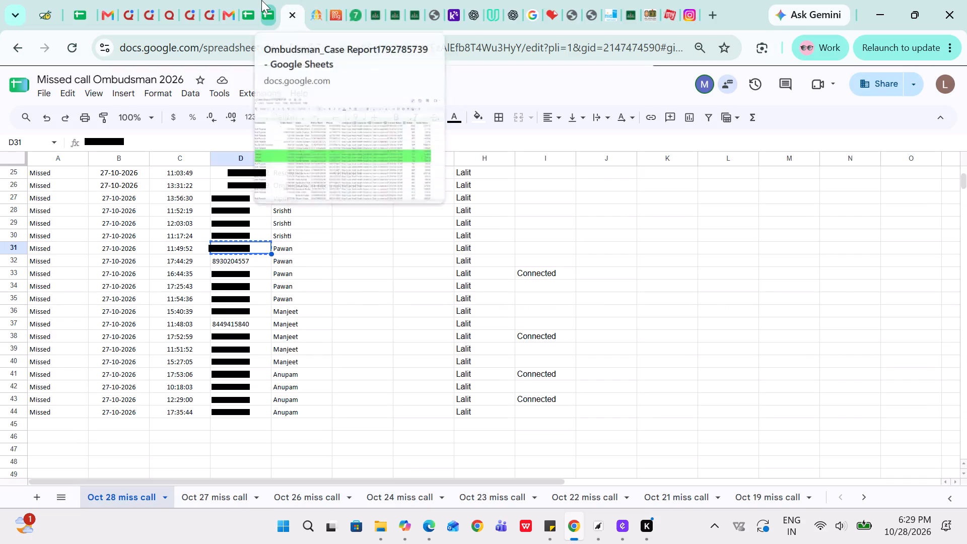
{"action": "key", "text": "Right"}
{"action": "key", "text": "Right"}
{"action": "key", "text": "Right"}
{"action": "key", "text": "Right"}
{"action": "type", "text": "Connected"}
{"action": "key", "text": "Up"}
Copy the row 30 phone number, search All Complaints for it, review the complaint's Communication Log, and return to the missed-call sheet.
{"action": "key", "text": "Left"}
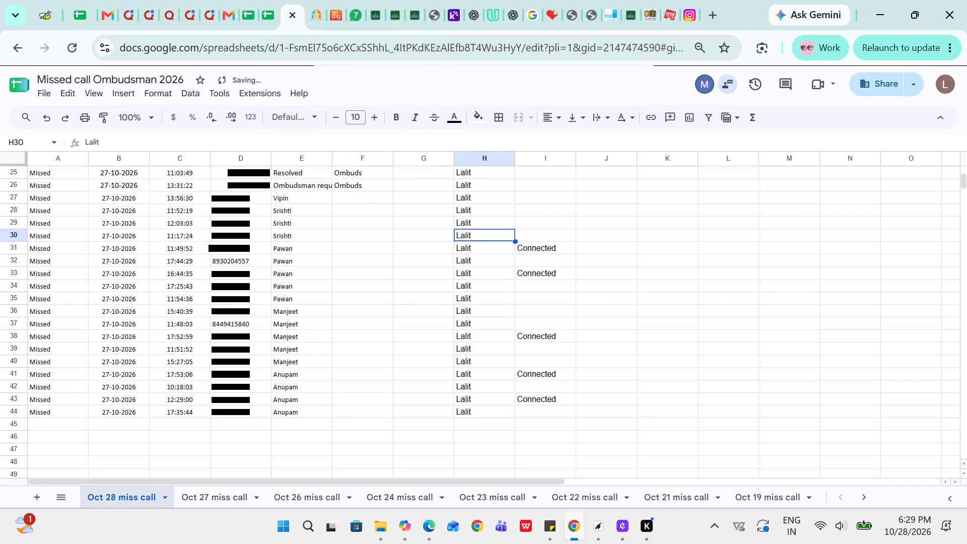
{"action": "key", "text": "Left"}
{"action": "key", "text": "Left"}
{"action": "key", "text": "Left"}
{"action": "key", "text": "Left"}
{"action": "key", "text": "ctrl+c"}
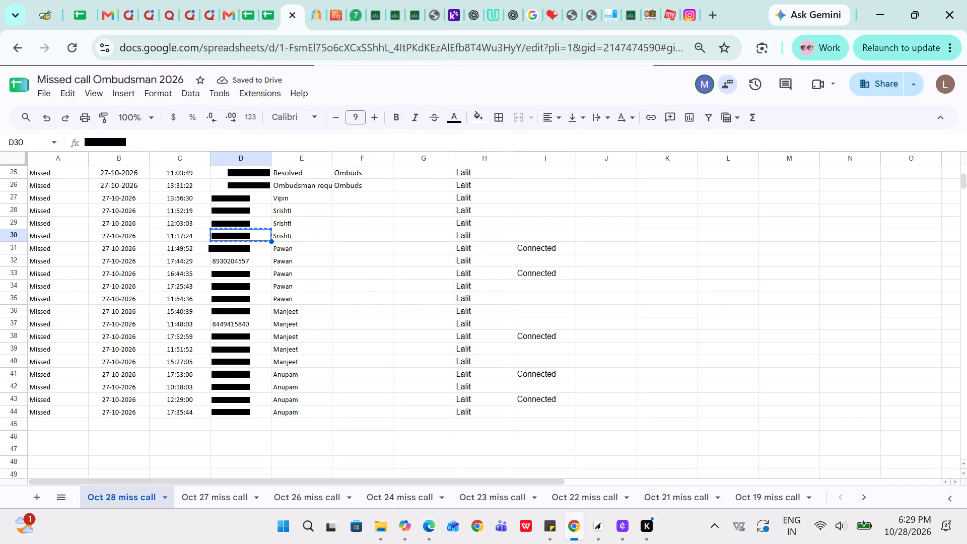
{"action": "left_click", "coordinate": [319, 0]}
{"action": "left_click_drag", "start_coordinate": [94, 215], "coordinate": [0, 263]}
{"action": "key", "text": "ctrl+v"}
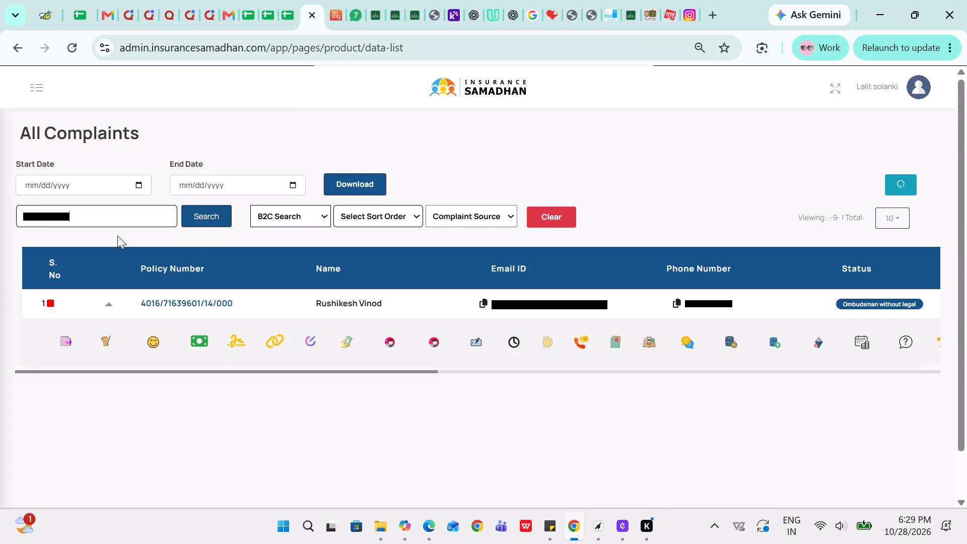
{"action": "left_click", "coordinate": [201, 222]}
{"action": "left_click", "coordinate": [585, 444]}
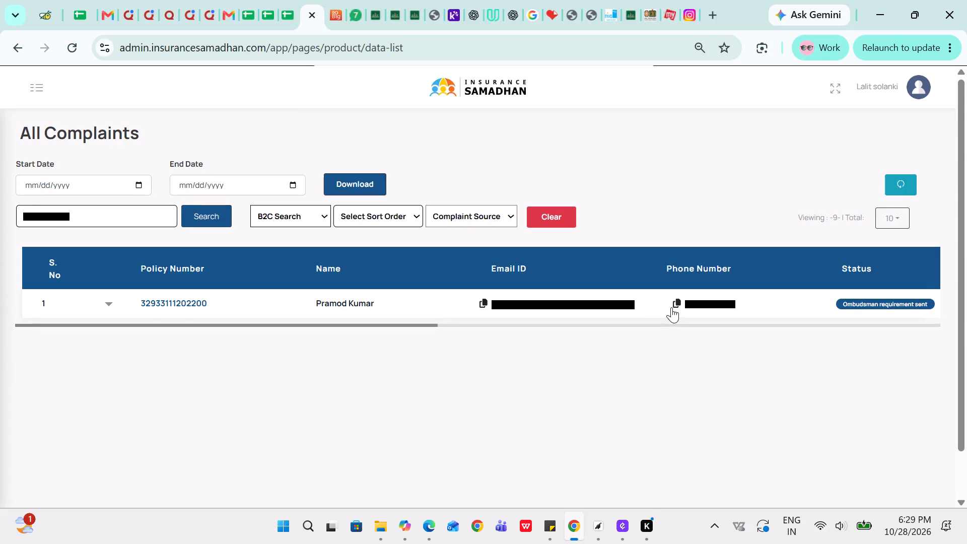
{"action": "left_click", "coordinate": [658, 304]}
{"action": "left_click", "coordinate": [694, 344]}
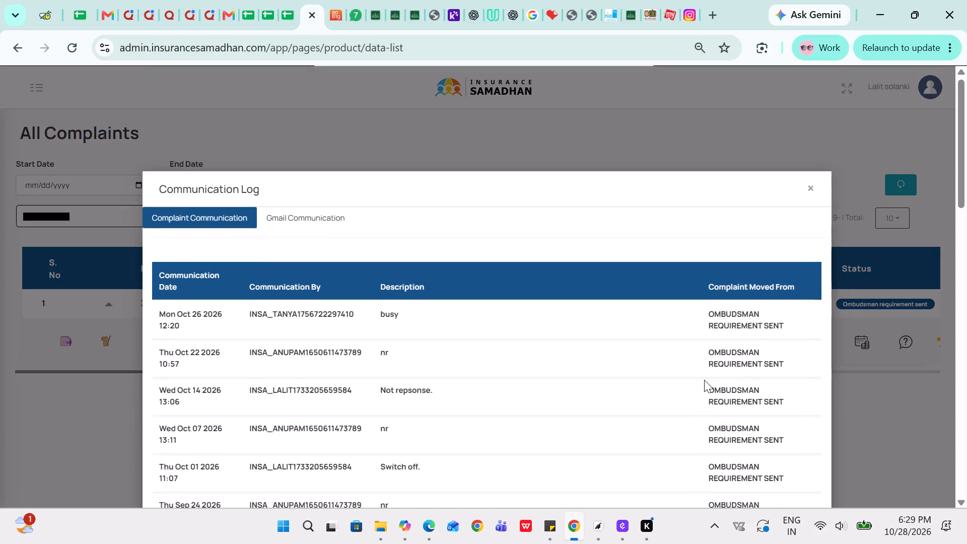
{"action": "left_click", "coordinate": [334, 124]}
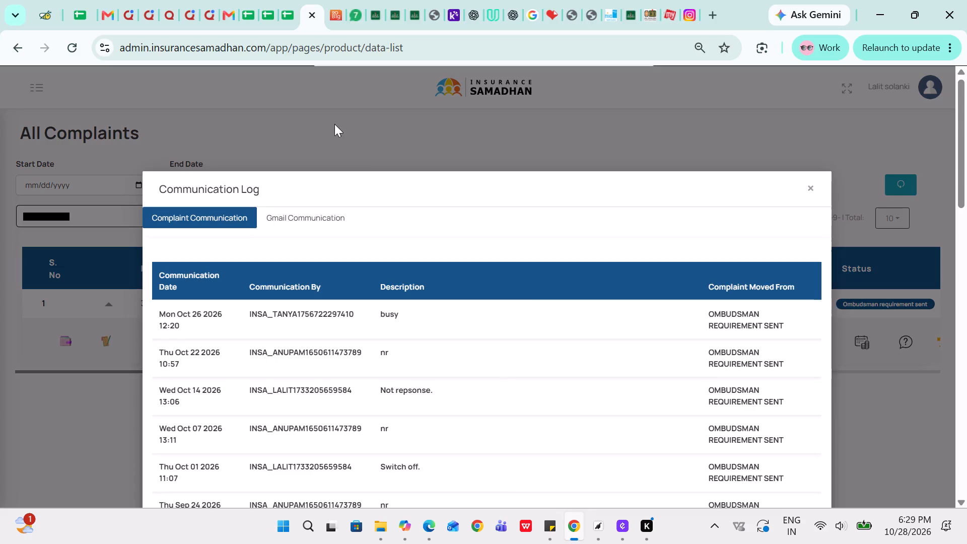
{"action": "left_click", "coordinate": [292, 0]}
Copy the row 29 phone number, search All Complaints for it, check the complaint's Communication Log, and return to the missed-call sheet.
{"action": "left_click", "coordinate": [248, 224]}
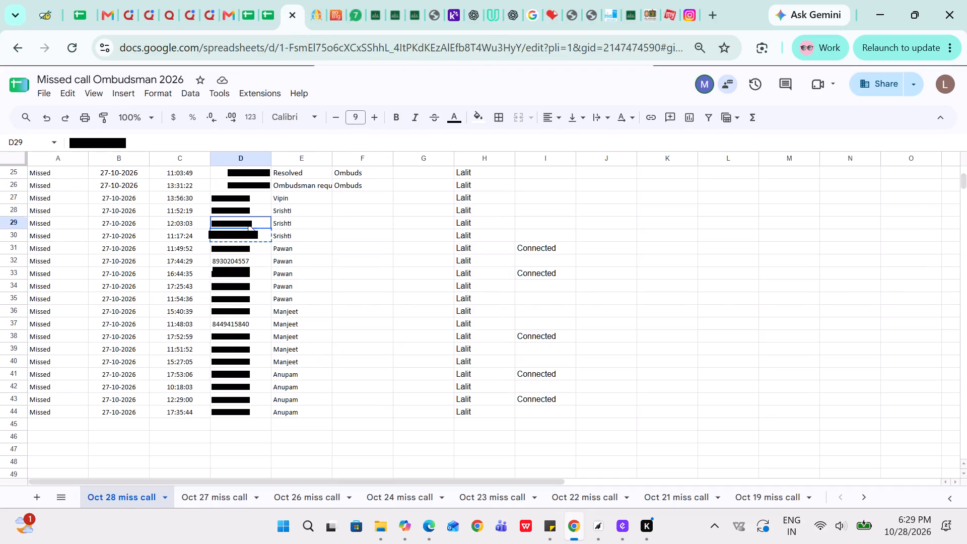
{"action": "key", "text": "ctrl+c"}
{"action": "left_click", "coordinate": [313, 0]}
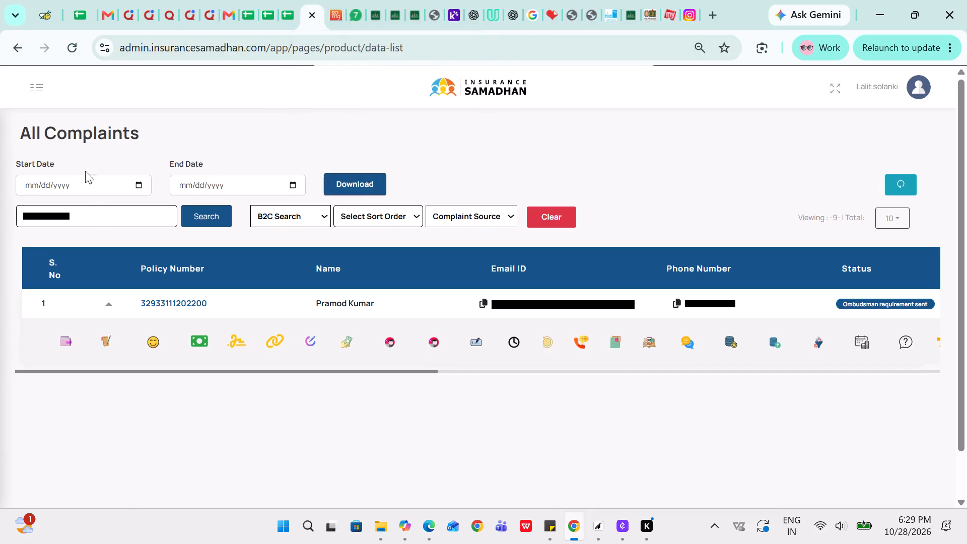
{"action": "left_click_drag", "start_coordinate": [70, 216], "coordinate": [0, 228]}
{"action": "key", "text": "ctrl+v"}
{"action": "left_click", "coordinate": [212, 205]}
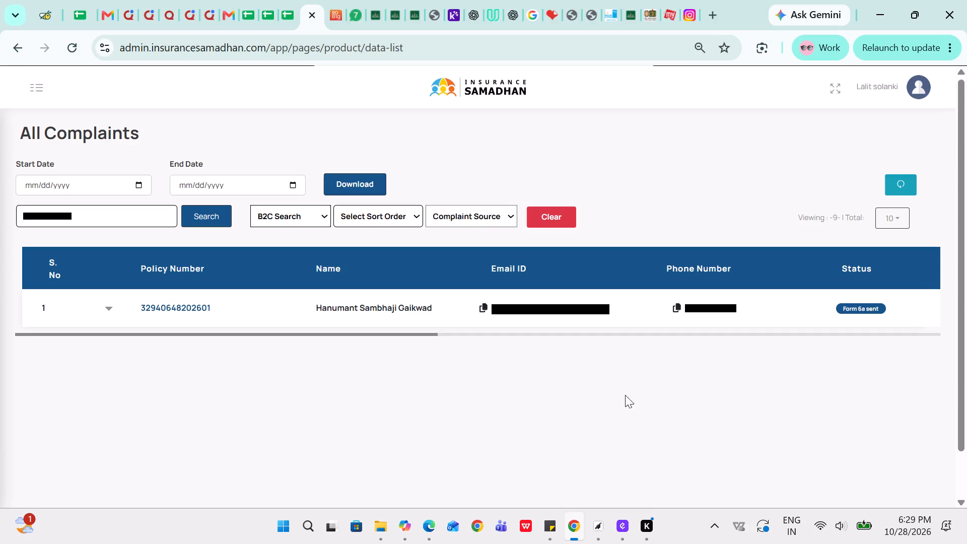
{"action": "left_click", "coordinate": [645, 311]}
{"action": "left_click", "coordinate": [696, 349]}
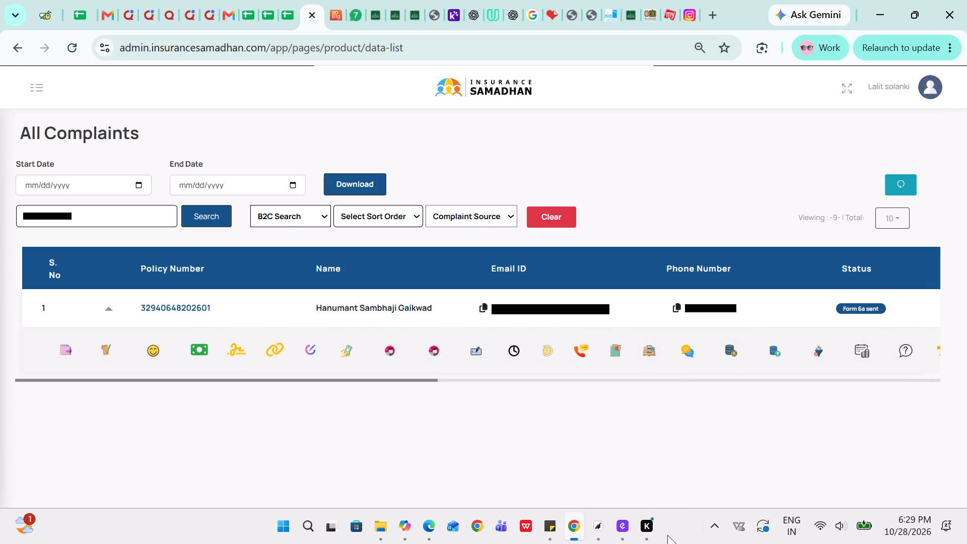
{"action": "left_click", "coordinate": [327, 133]}
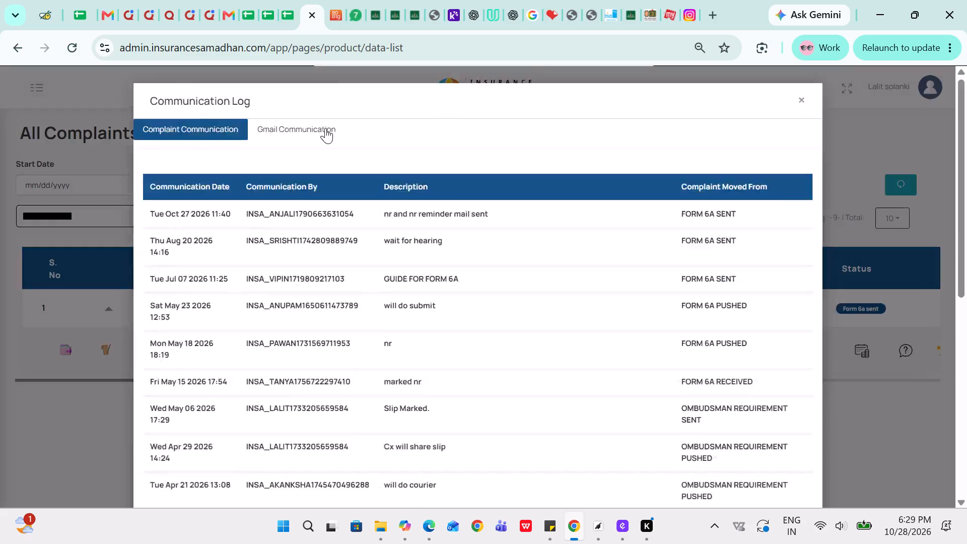
{"action": "left_click", "coordinate": [288, 0]}
Copy the row 28 phone number, search All Complaints for it, review the complaint's Communication Log, and return to the missed-call sheet.
{"action": "left_click", "coordinate": [243, 205]}
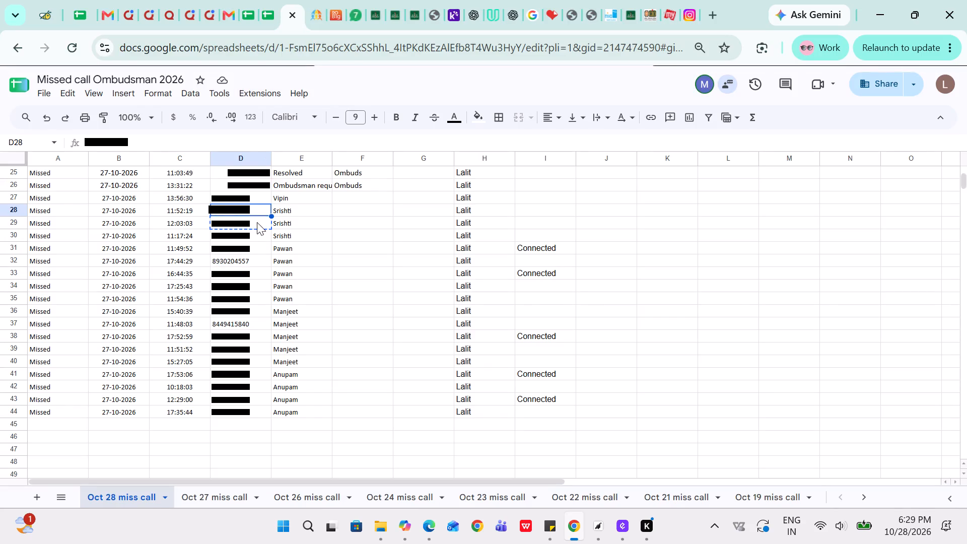
{"action": "key", "text": "ctrl+c"}
{"action": "left_click", "coordinate": [317, 0]}
{"action": "left_click_drag", "start_coordinate": [83, 219], "coordinate": [0, 223]}
{"action": "key", "text": "ctrl+v"}
{"action": "left_click", "coordinate": [227, 215]}
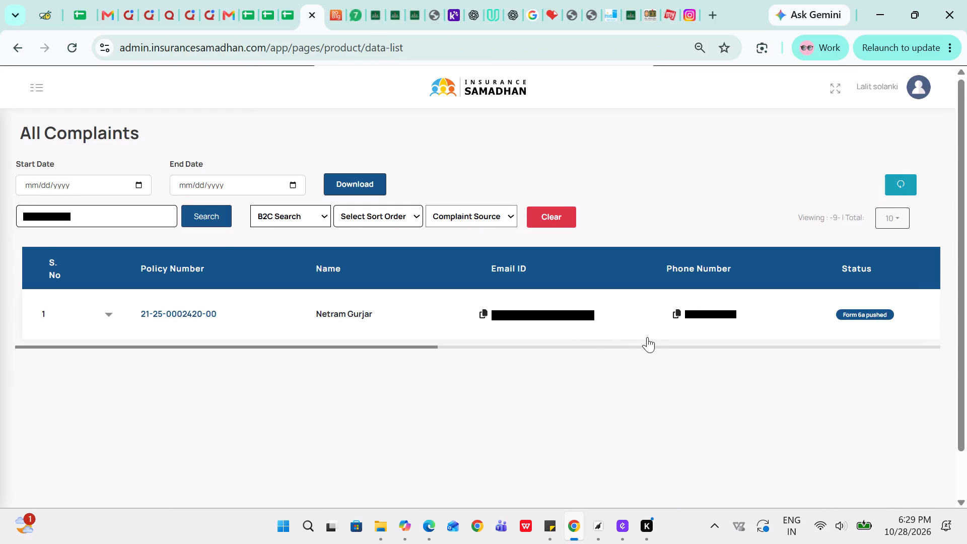
{"action": "left_click", "coordinate": [650, 306]}
{"action": "left_click", "coordinate": [695, 360]}
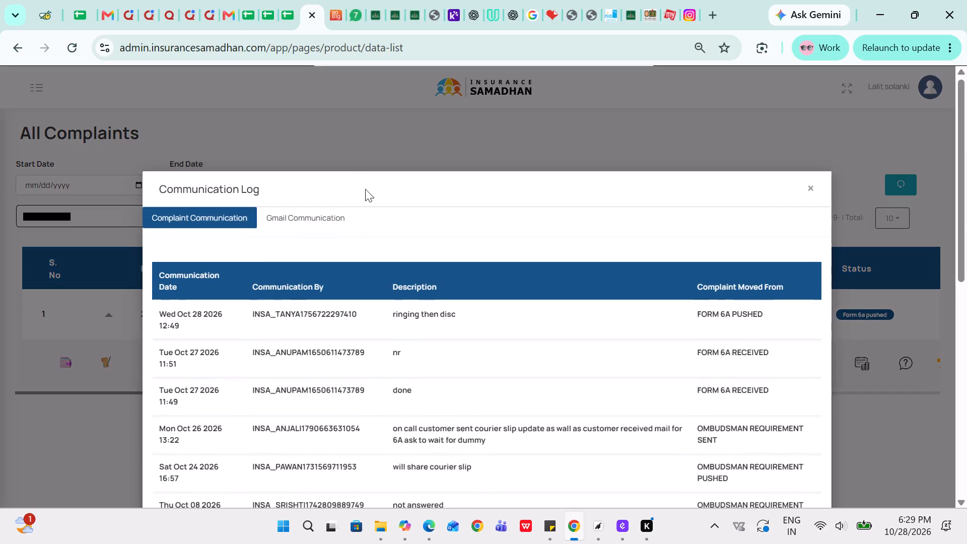
{"action": "left_click", "coordinate": [305, 115]}
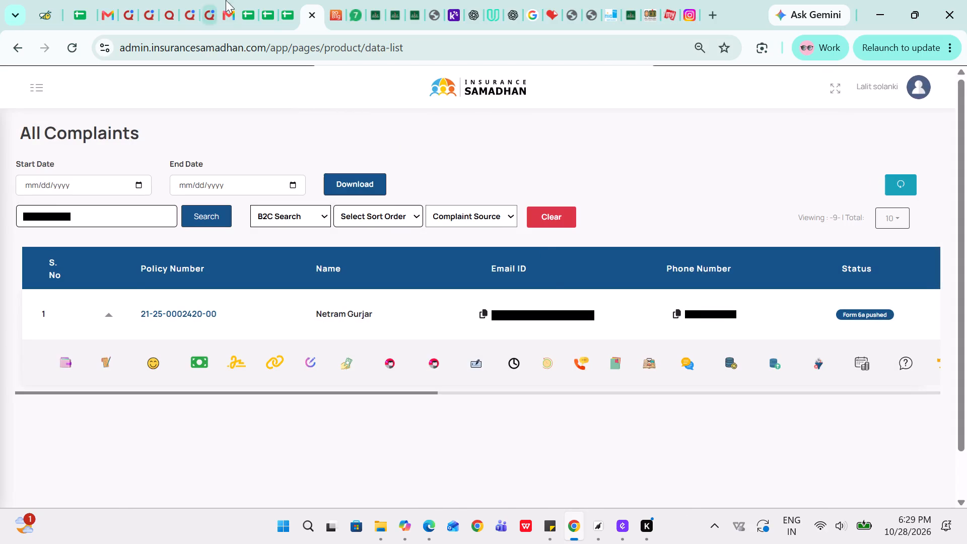
{"action": "left_click", "coordinate": [288, 0]}
Copy the row 27 phone number, search All Complaints for it, check the complaint's Communication Log, and return to the missed-call sheet.
{"action": "scroll", "coordinate": [256, 216], "scroll_direction": "up", "scroll_amount": 1}
{"action": "left_click", "coordinate": [255, 270]}
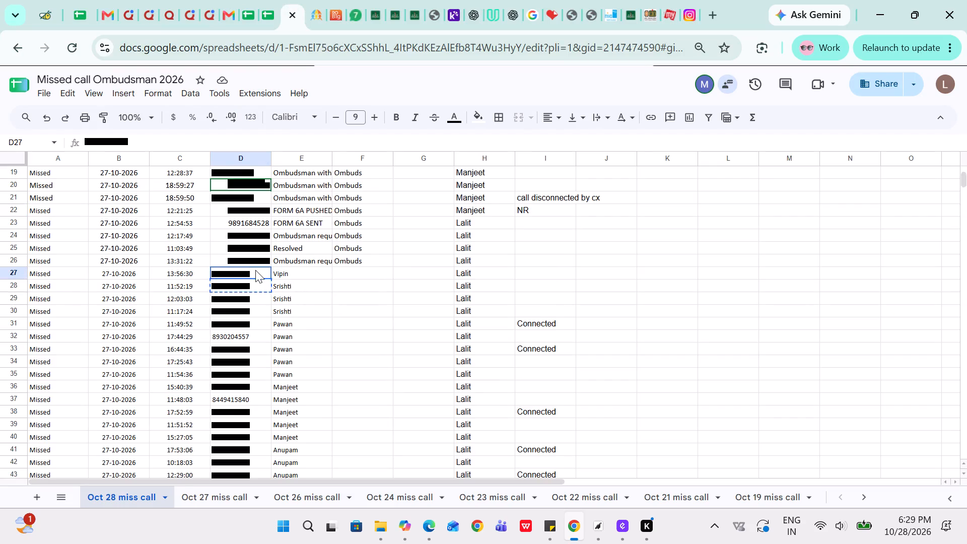
{"action": "key", "text": "ctrl+c"}
{"action": "left_click", "coordinate": [311, 0]}
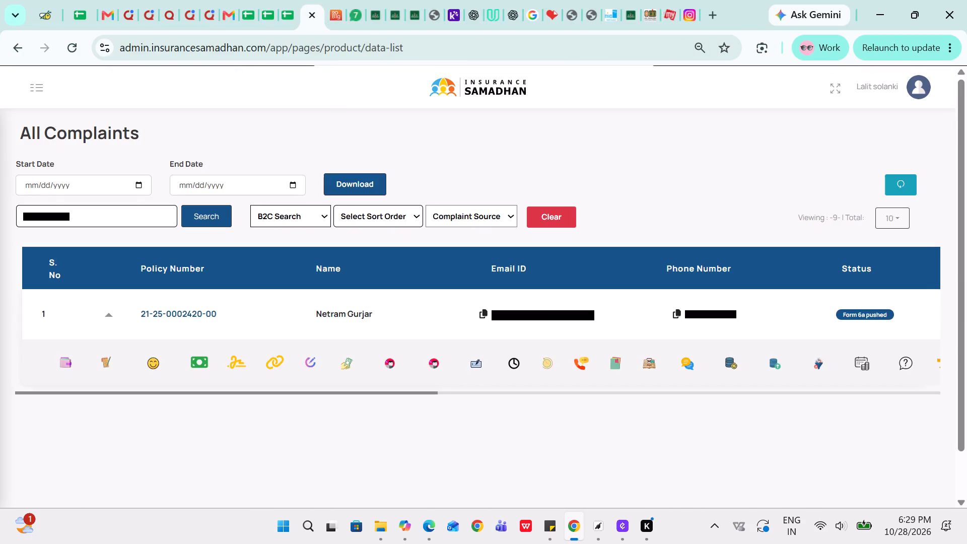
{"action": "left_click_drag", "start_coordinate": [134, 220], "coordinate": [0, 226]}
{"action": "key", "text": "ctrl+v"}
{"action": "left_click", "coordinate": [232, 215]}
{"action": "left_click", "coordinate": [214, 222]}
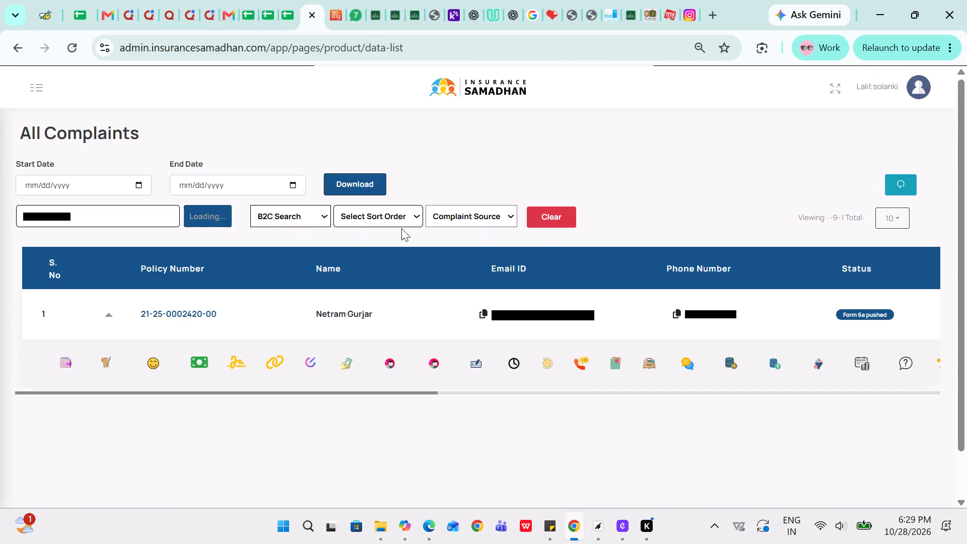
{"action": "left_click", "coordinate": [641, 310]}
{"action": "left_click", "coordinate": [689, 342]}
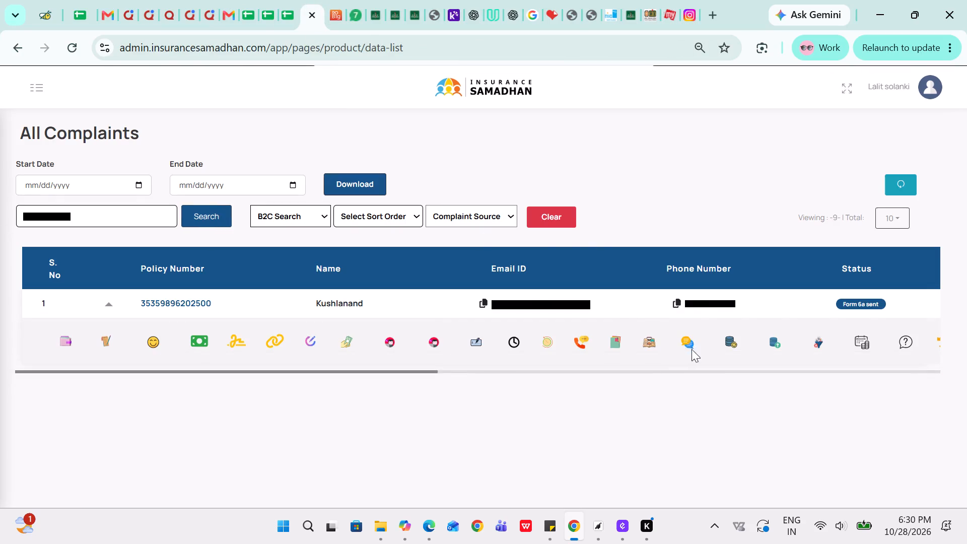
{"action": "left_click", "coordinate": [372, 147]}
{"action": "left_click", "coordinate": [286, 0]}
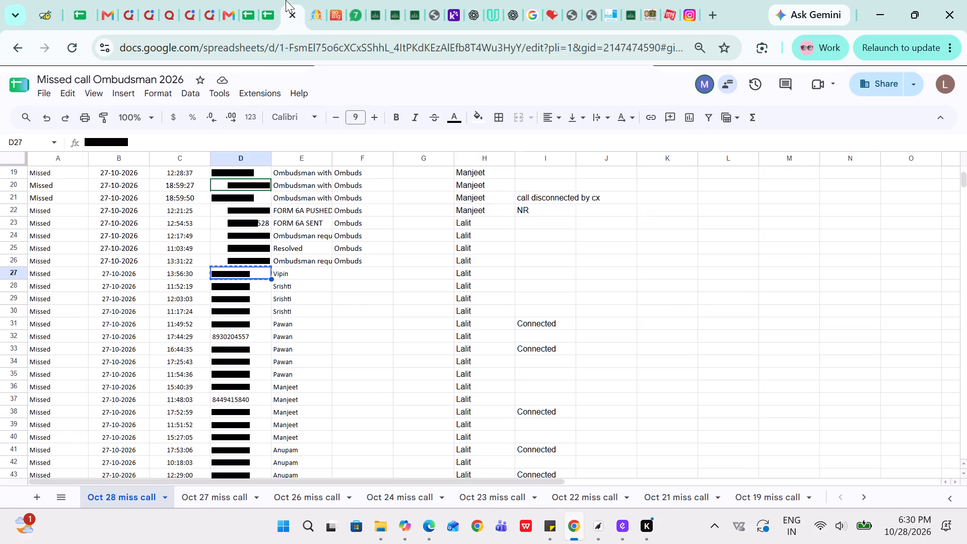
Copy the row 26 phone number from the missed-call sheet, search All Complaints for it, and review the second result's Communication Log.
{"action": "left_click", "coordinate": [257, 262]}
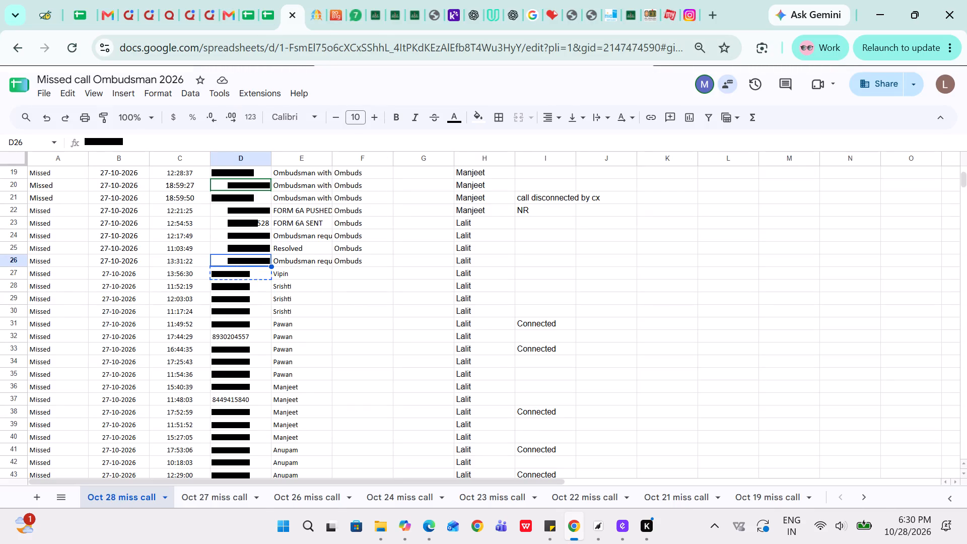
{"action": "key", "text": "ctrl+c"}
{"action": "left_click", "coordinate": [316, 0]}
{"action": "left_click_drag", "start_coordinate": [81, 214], "coordinate": [0, 237]}
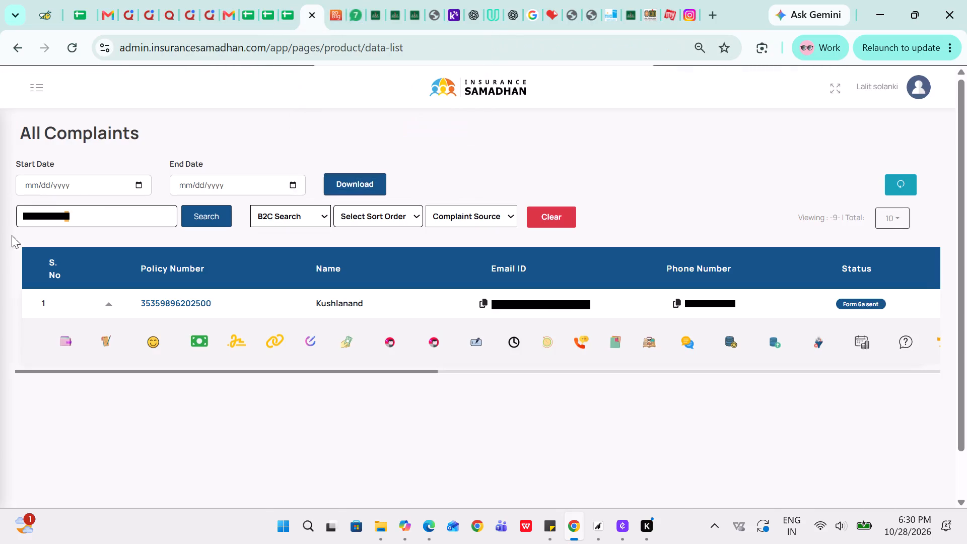
{"action": "key", "text": "ctrl+v"}
{"action": "left_click", "coordinate": [243, 210]}
{"action": "left_click", "coordinate": [213, 222]}
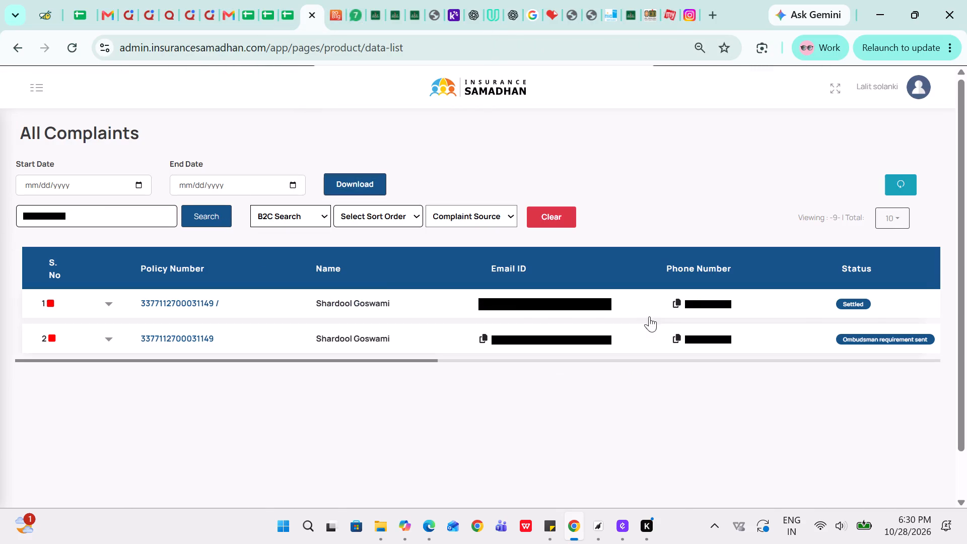
{"action": "left_click", "coordinate": [654, 343]}
{"action": "left_click", "coordinate": [687, 377]}
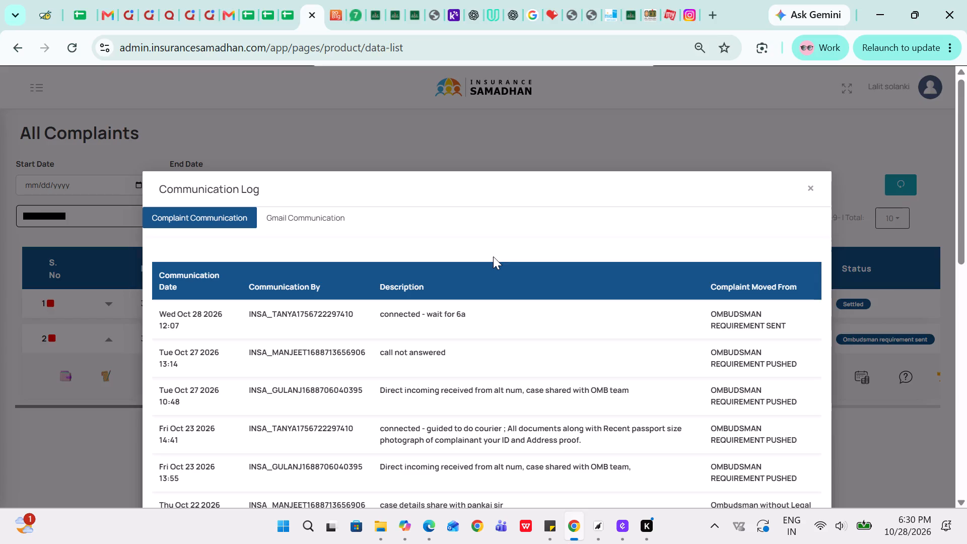
Close the Communication Log and enter Connected in column I of row 26 in the missed-call sheet.
{"action": "left_click", "coordinate": [313, 118]}
{"action": "left_click", "coordinate": [285, 0]}
{"action": "key", "text": "Right"}
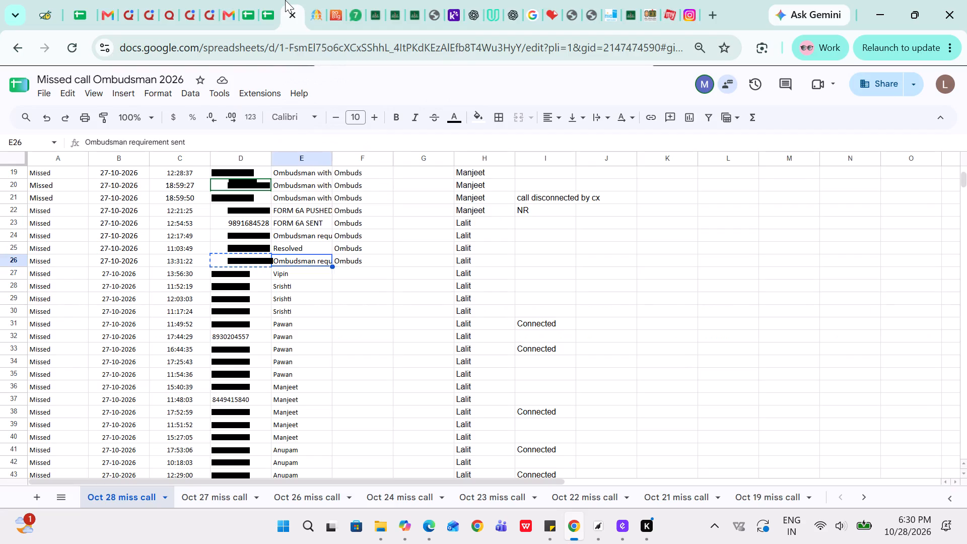
{"action": "key", "text": "Right"}
{"action": "key", "text": "Right"}
{"action": "key", "text": "Right"}
{"action": "key", "text": "Right"}
{"action": "type", "text": "Connected"}
{"action": "key", "text": "Up"}
Copy the row 25 phone number, search All Complaints for it, and review the complaint's Communication Log.
{"action": "key", "text": "Left"}
{"action": "key", "text": "Left"}
{"action": "key", "text": "Left"}
{"action": "key", "text": "Left"}
{"action": "key", "text": "Left"}
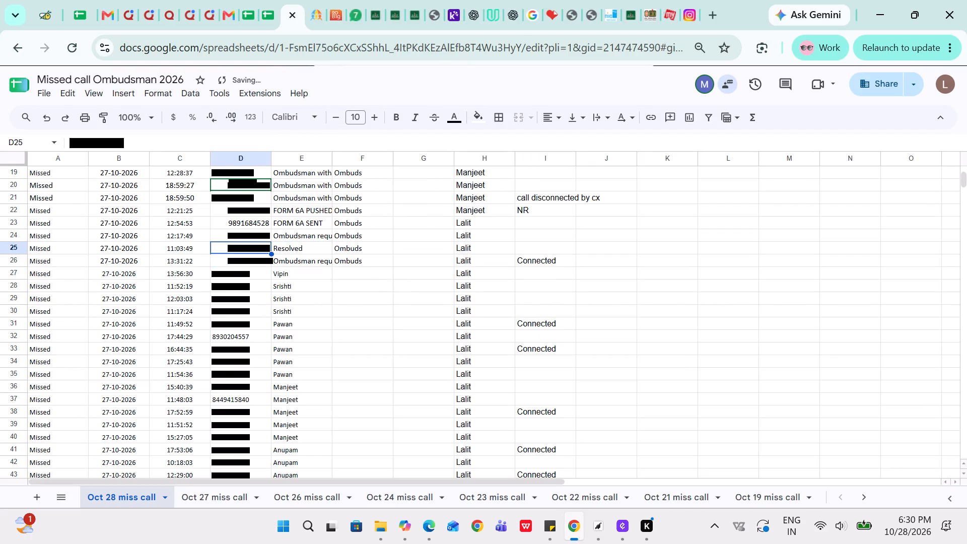
{"action": "key", "text": "ctrl+c"}
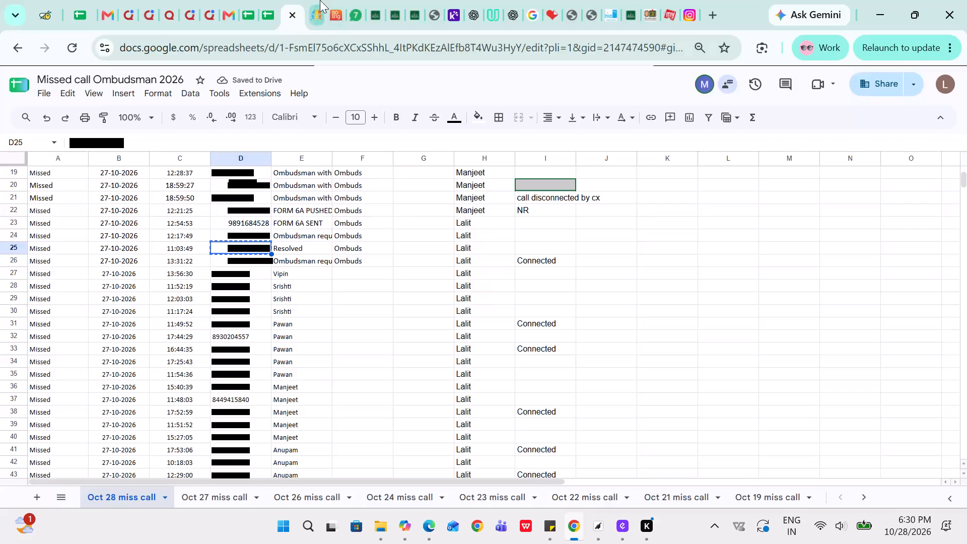
{"action": "left_click", "coordinate": [317, 0]}
{"action": "left_click_drag", "start_coordinate": [95, 221], "coordinate": [0, 261]}
{"action": "key", "text": "ctrl+v"}
{"action": "left_click", "coordinate": [207, 217]}
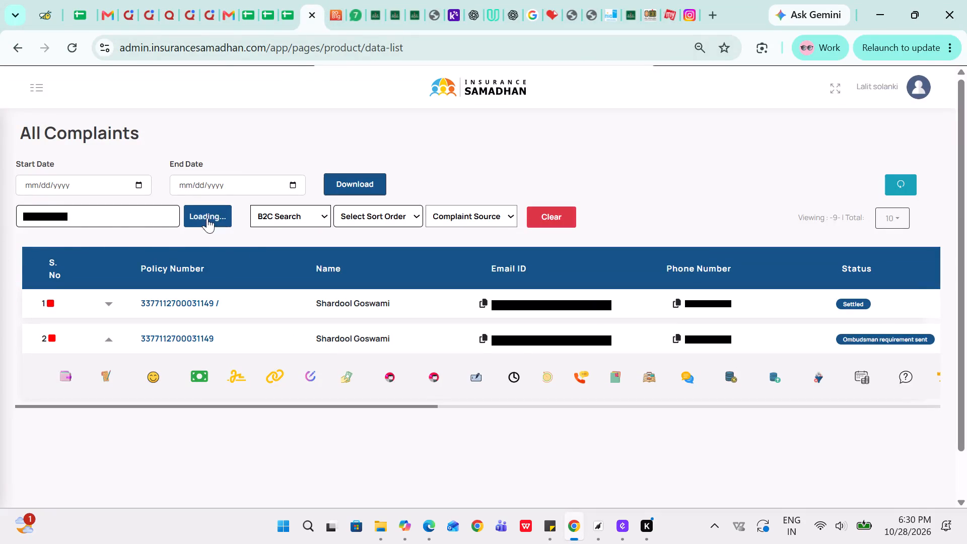
{"action": "left_click", "coordinate": [657, 299]}
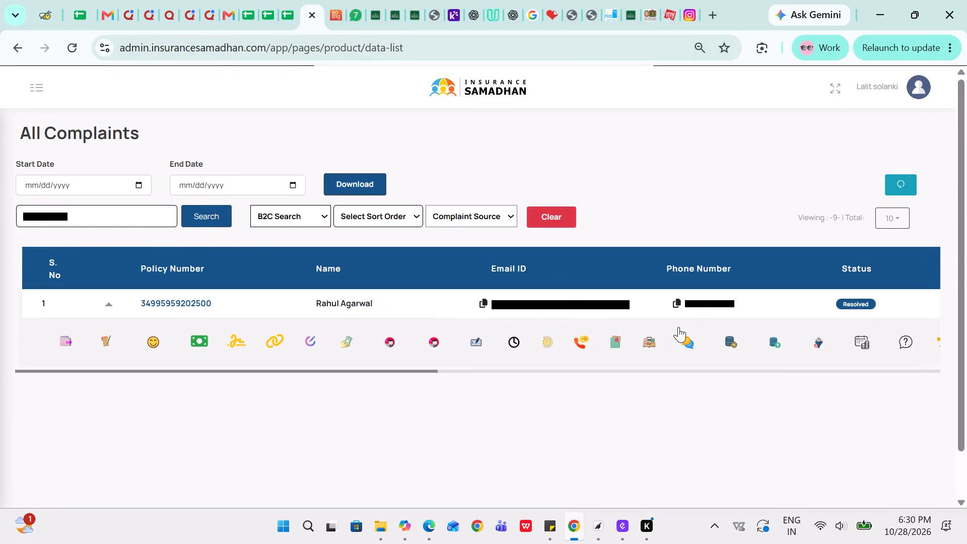
{"action": "left_click", "coordinate": [688, 345]}
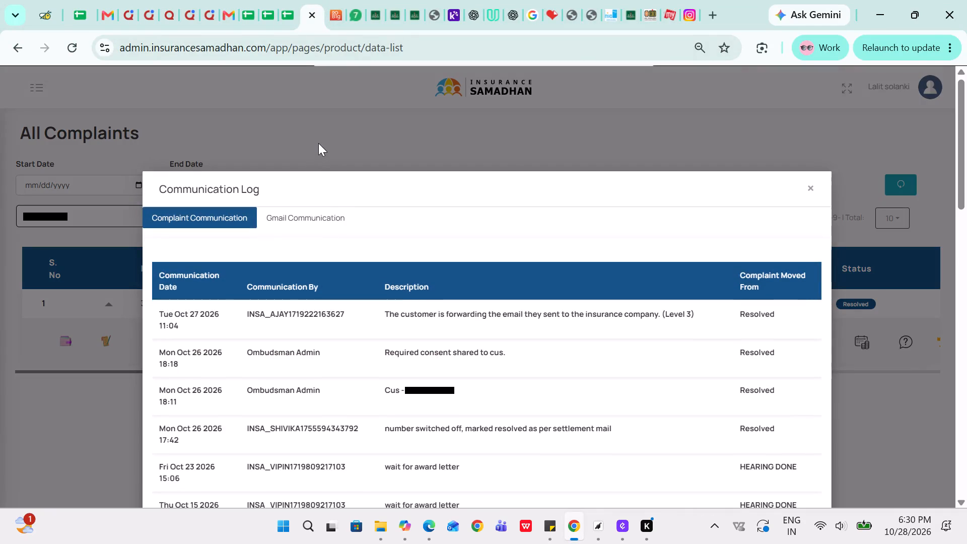
{"action": "left_click", "coordinate": [318, 143]}
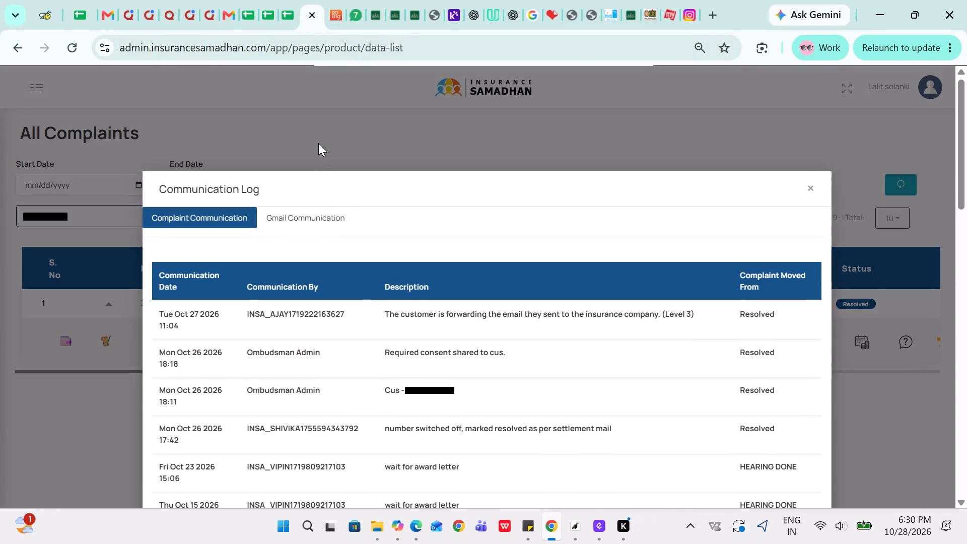
Enter Connected in column I of row 25 in the missed-call sheet, correcting any misspelling.
{"action": "left_click", "coordinate": [286, 0]}
{"action": "key", "text": "Right"}
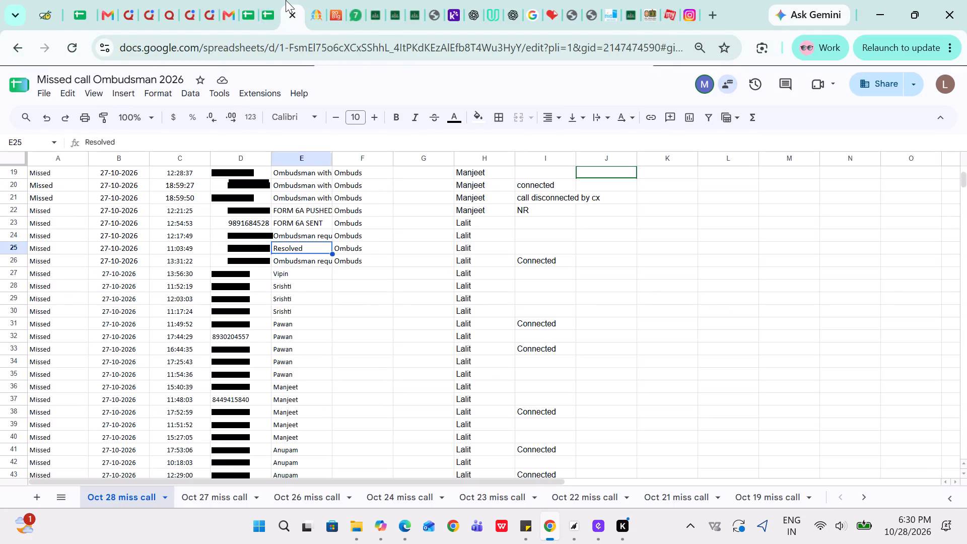
{"action": "key", "text": "Right"}
{"action": "key", "text": "Right"}
{"action": "key", "text": "Right"}
{"action": "key", "text": "Right"}
{"action": "type", "text": "Connectd"}
{"action": "key", "text": "Up"}
{"action": "key", "text": "Left"}
{"action": "key", "text": "Left"}
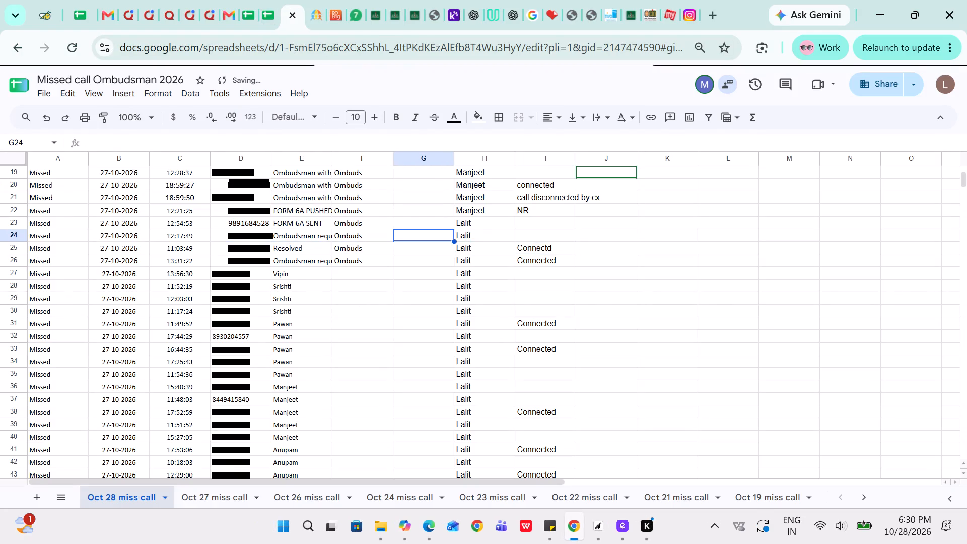
{"action": "key", "text": "Right"}
{"action": "key", "text": "Right"}
{"action": "key", "text": "Right"}
{"action": "key", "text": "Left"}
{"action": "key", "text": "Down"}
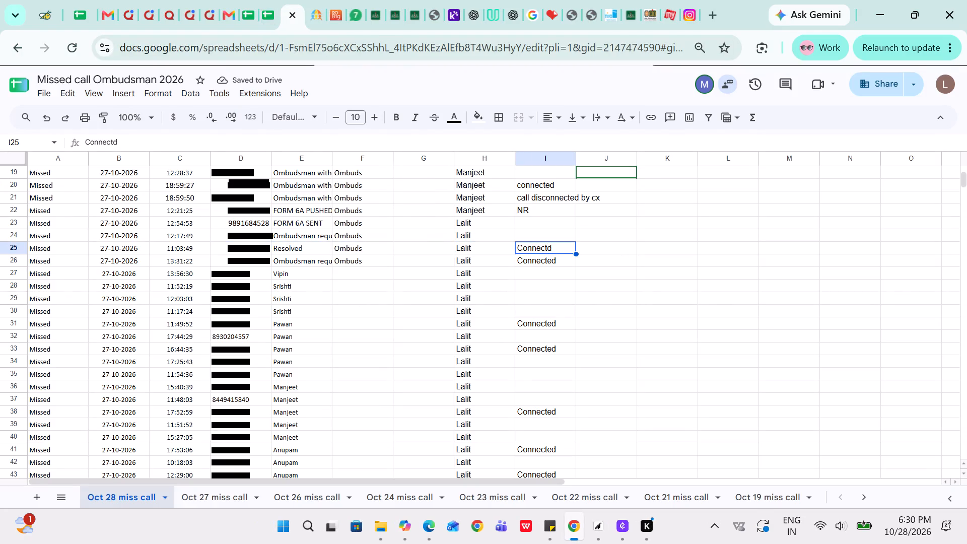
{"action": "type", "text": "Connected"}
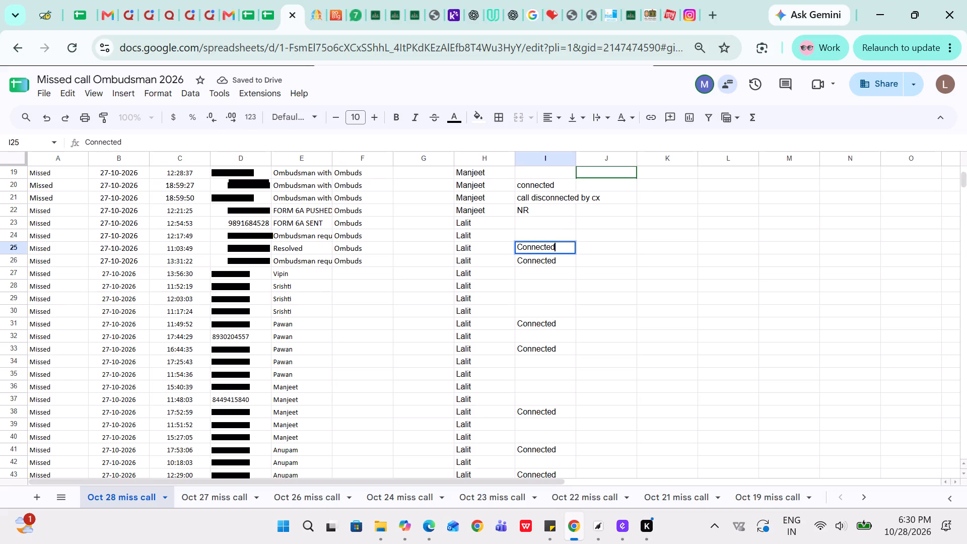
{"action": "key", "text": "Up"}
Copy the row 24 phone number, search All Complaints for it, and review the complaint's Communication Log.
{"action": "key", "text": "Left"}
{"action": "key", "text": "Left"}
{"action": "key", "text": "Left"}
{"action": "key", "text": "Left"}
{"action": "key", "text": "Left"}
{"action": "key", "text": "ctrl+c"}
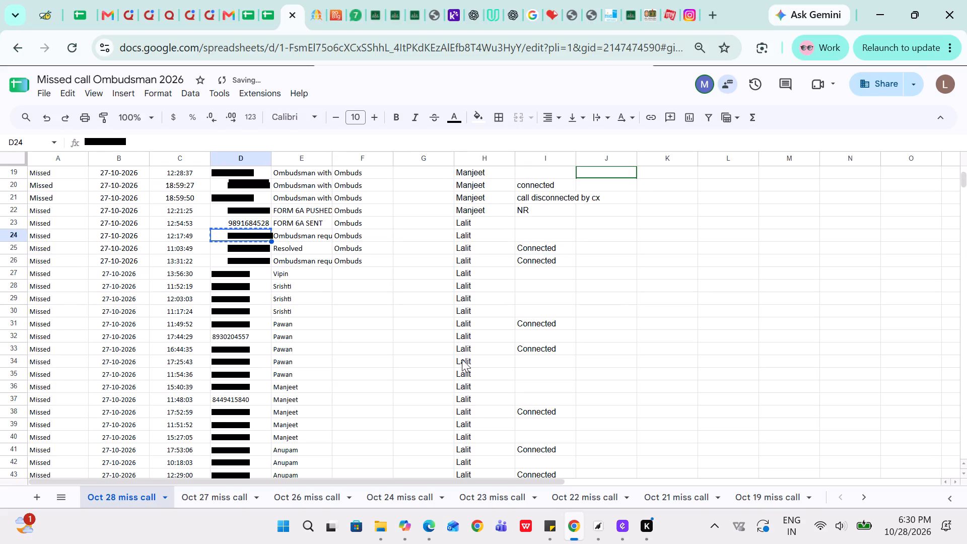
{"action": "left_click", "coordinate": [309, 0]}
{"action": "left_click_drag", "start_coordinate": [82, 217], "coordinate": [0, 250]}
{"action": "key", "text": "ctrl+v"}
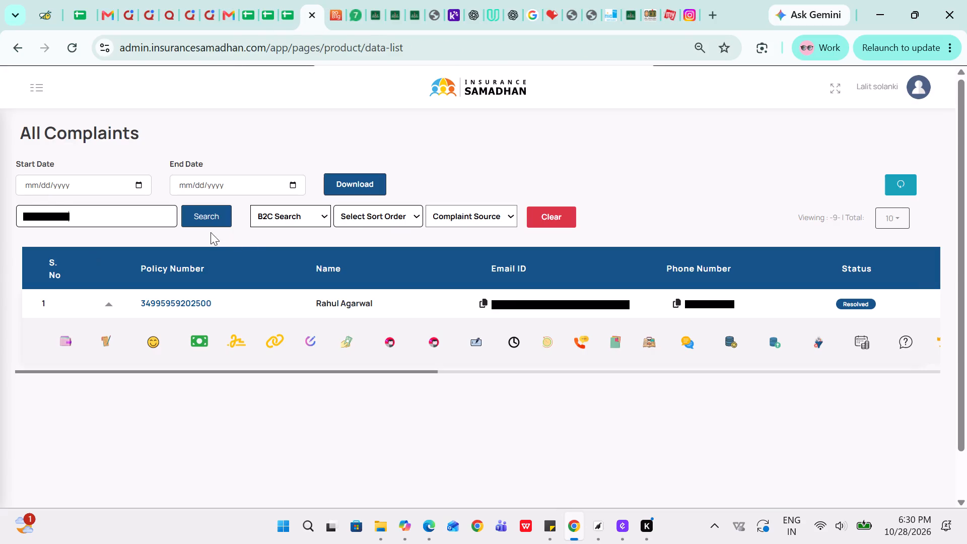
{"action": "left_click", "coordinate": [210, 229]}
{"action": "left_click", "coordinate": [209, 220]}
{"action": "left_click", "coordinate": [649, 305]}
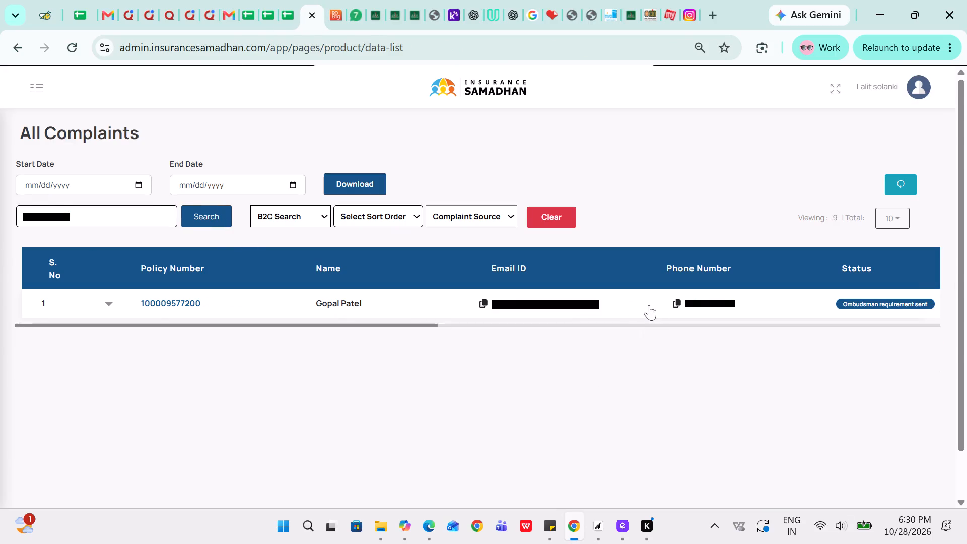
{"action": "left_click", "coordinate": [693, 334]}
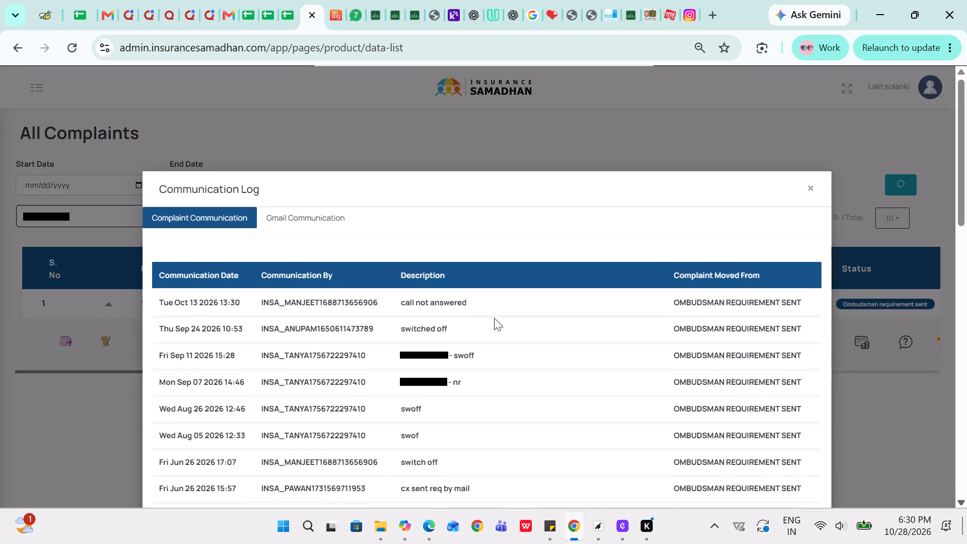
{"action": "left_click", "coordinate": [316, 132]}
Copy the row 23 phone number from the missed-call sheet, search All Complaints for it, and review the complaint's Communication Log.
{"action": "left_click", "coordinate": [286, 0]}
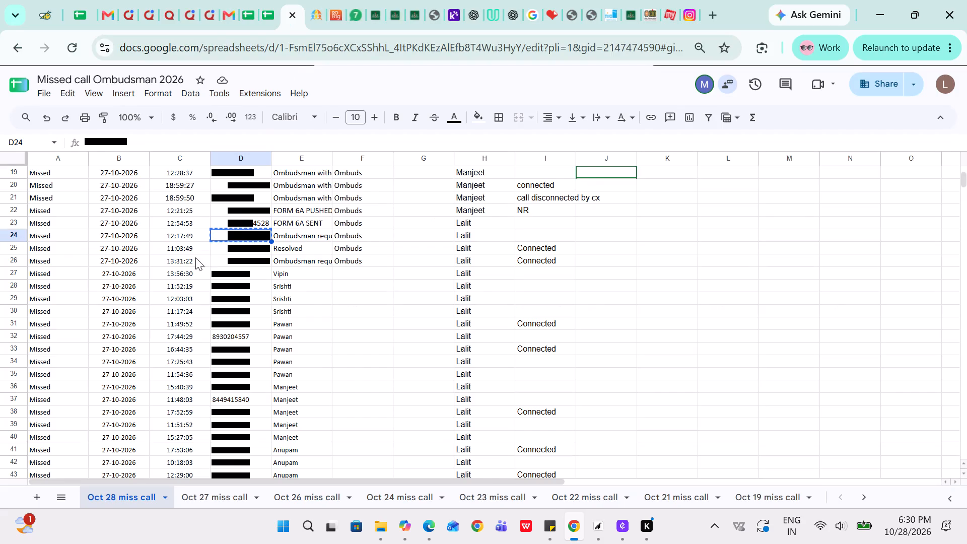
{"action": "left_click", "coordinate": [262, 223]}
{"action": "key", "text": "ctrl+c"}
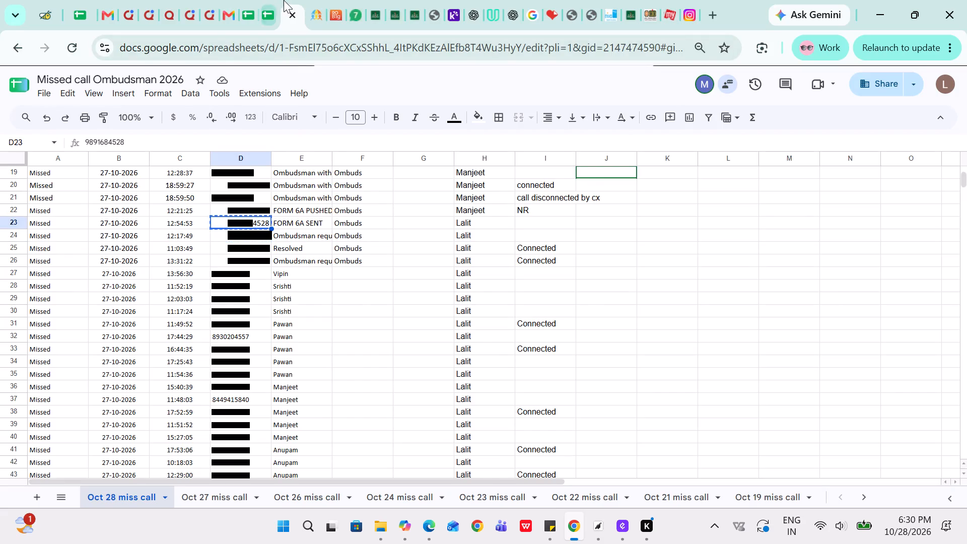
{"action": "left_click", "coordinate": [317, 0]}
{"action": "left_click_drag", "start_coordinate": [95, 215], "coordinate": [0, 237]}
{"action": "key", "text": "ctrl+v"}
{"action": "left_click", "coordinate": [199, 226]}
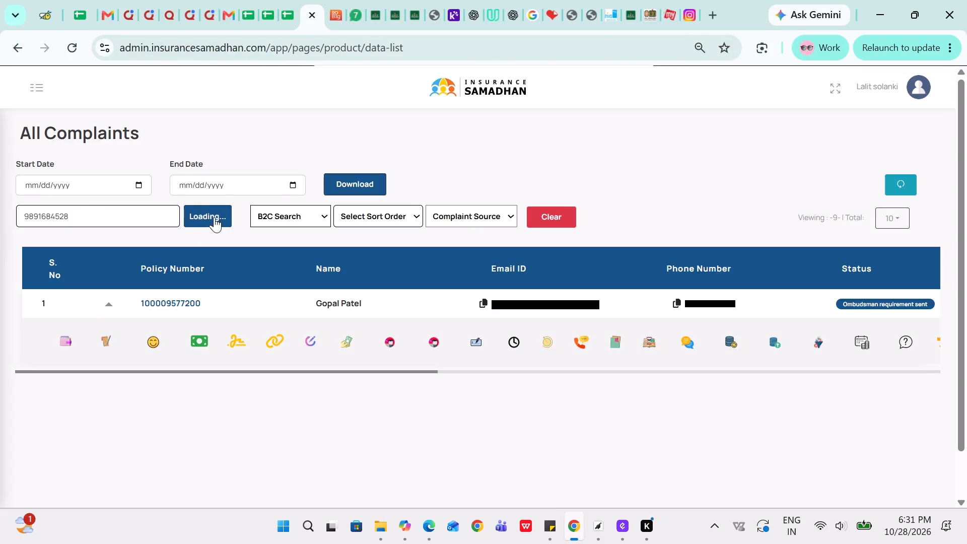
{"action": "left_click", "coordinate": [634, 316]}
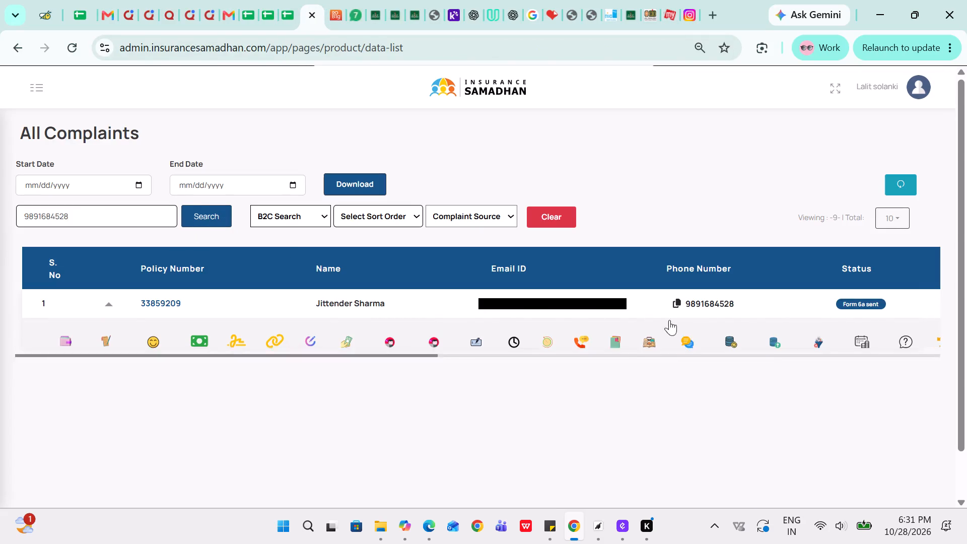
{"action": "left_click", "coordinate": [693, 338]}
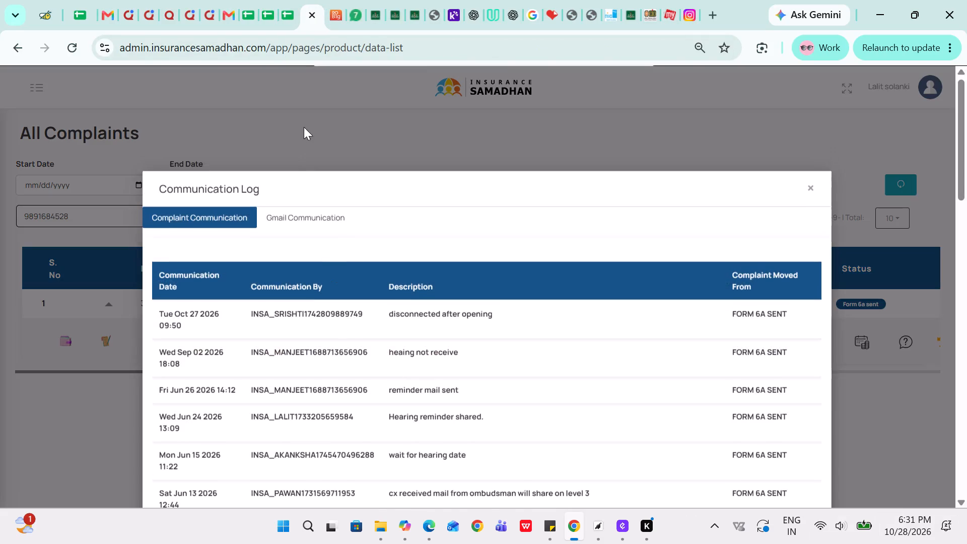
Recheck row 23 in the missed-call sheet, re-enter its phone number in All Complaints, and review the Communication Log again.
{"action": "left_click", "coordinate": [286, 0]}
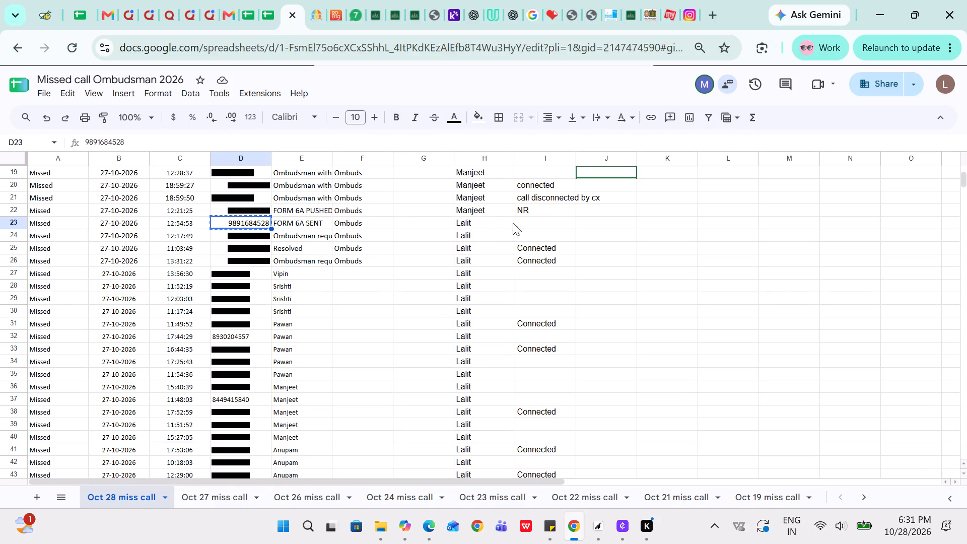
{"action": "left_click", "coordinate": [318, 0]}
{"action": "left_click", "coordinate": [50, 221]}
{"action": "left_click_drag", "start_coordinate": [112, 217], "coordinate": [0, 229]}
{"action": "key", "text": "ctrl+v"}
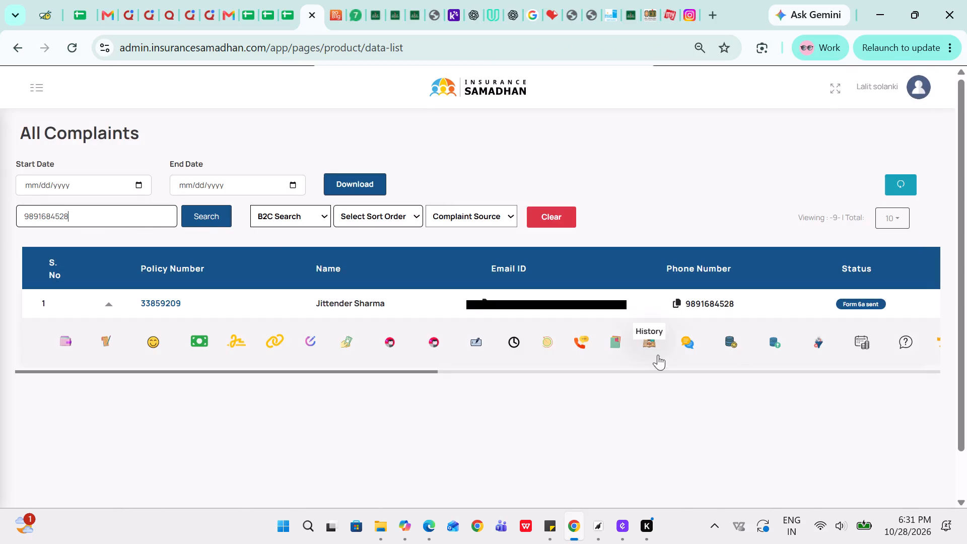
{"action": "left_click", "coordinate": [687, 343]}
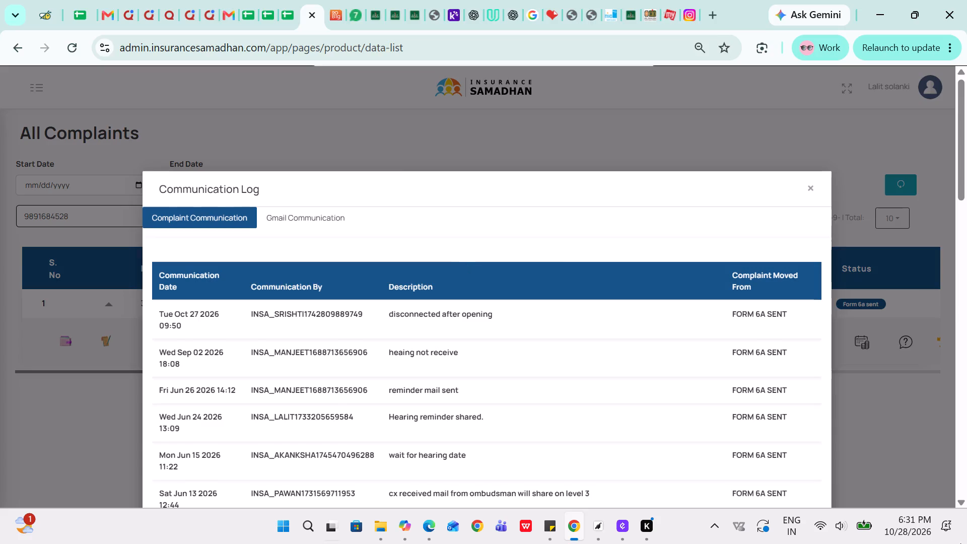
{"action": "left_click", "coordinate": [352, 133]}
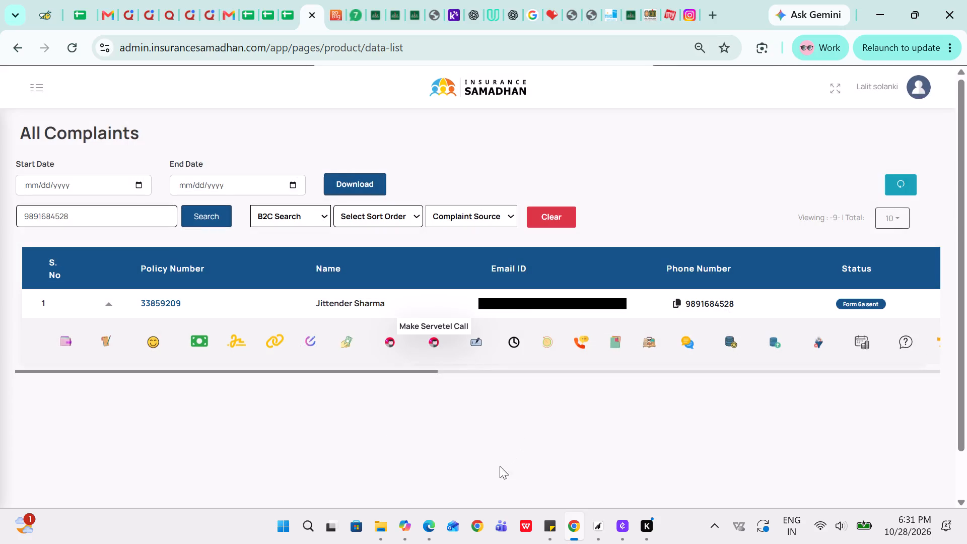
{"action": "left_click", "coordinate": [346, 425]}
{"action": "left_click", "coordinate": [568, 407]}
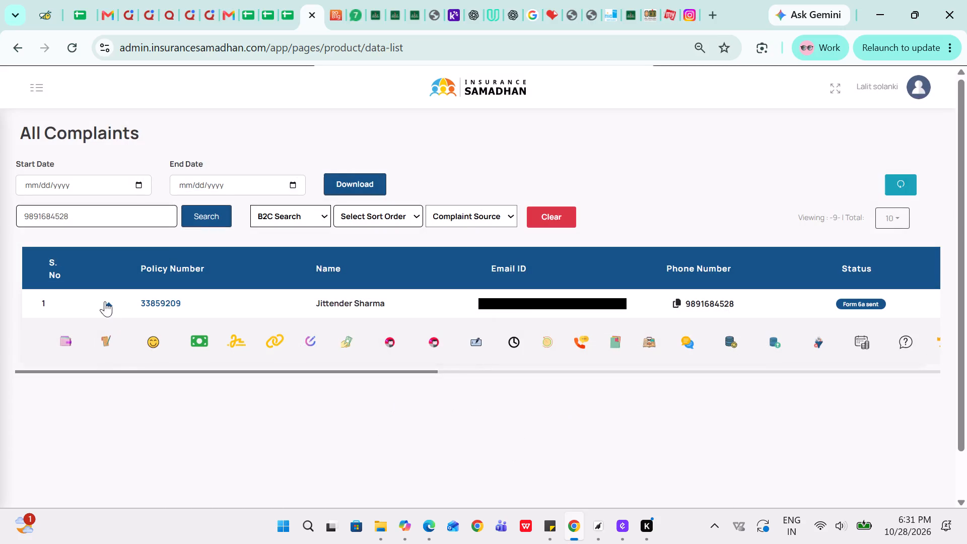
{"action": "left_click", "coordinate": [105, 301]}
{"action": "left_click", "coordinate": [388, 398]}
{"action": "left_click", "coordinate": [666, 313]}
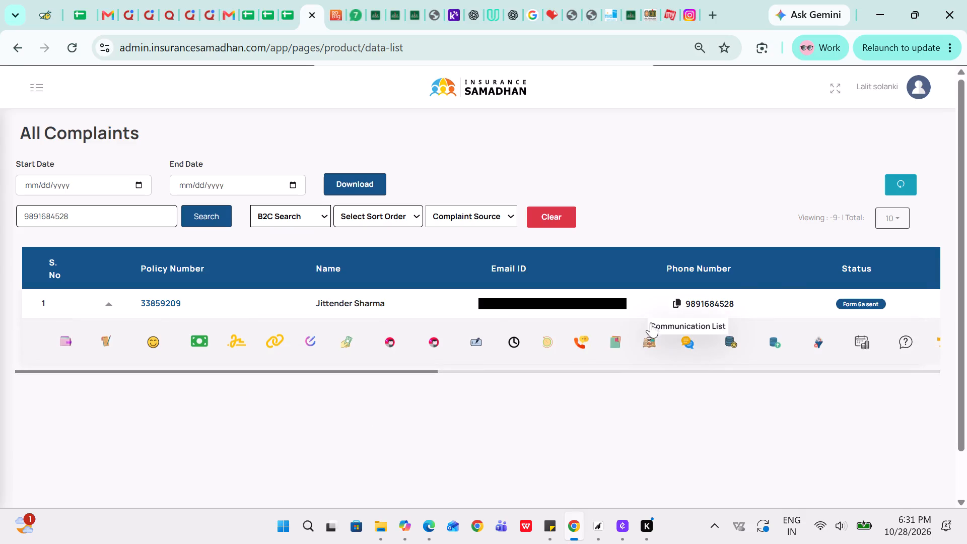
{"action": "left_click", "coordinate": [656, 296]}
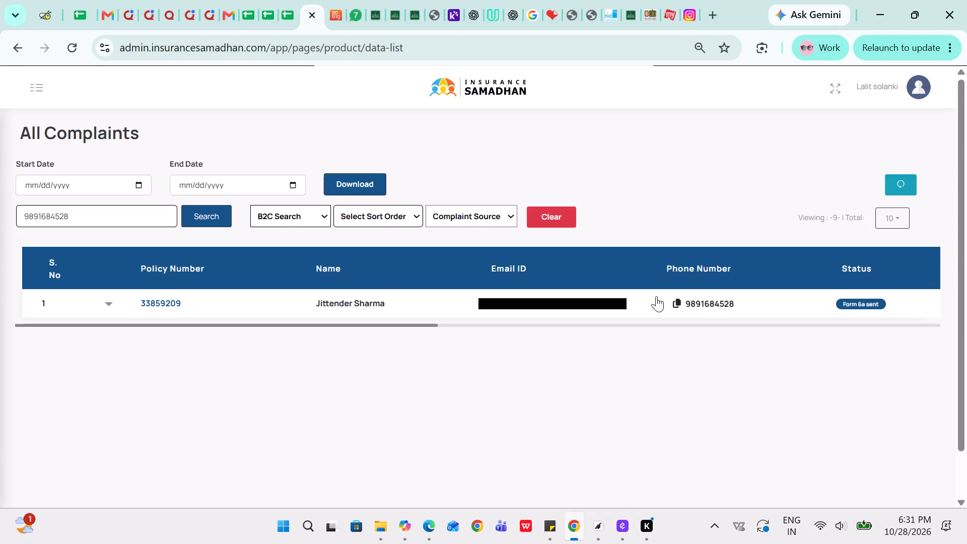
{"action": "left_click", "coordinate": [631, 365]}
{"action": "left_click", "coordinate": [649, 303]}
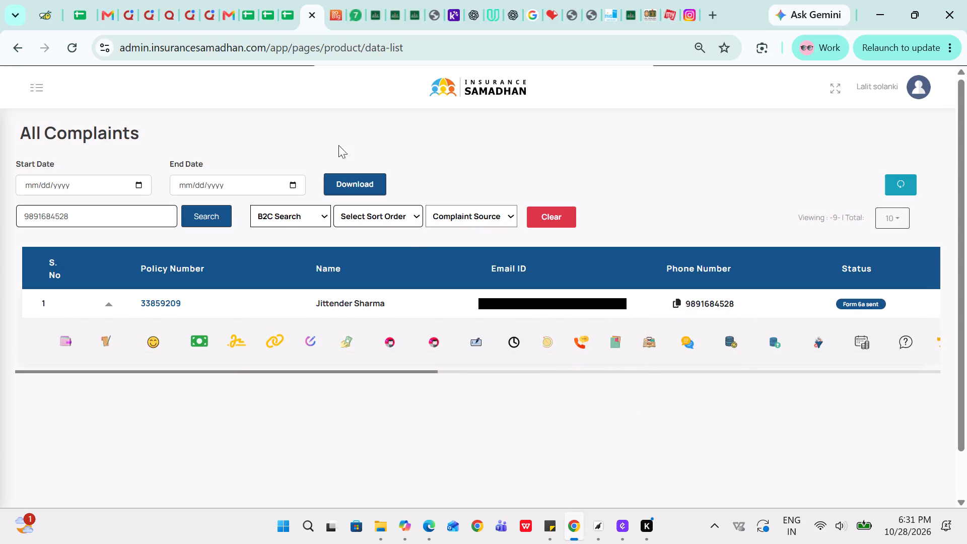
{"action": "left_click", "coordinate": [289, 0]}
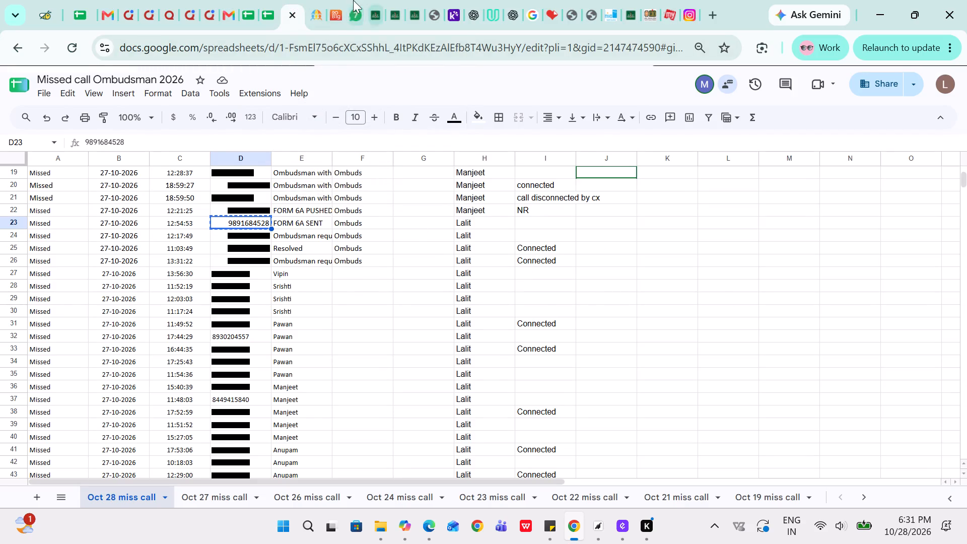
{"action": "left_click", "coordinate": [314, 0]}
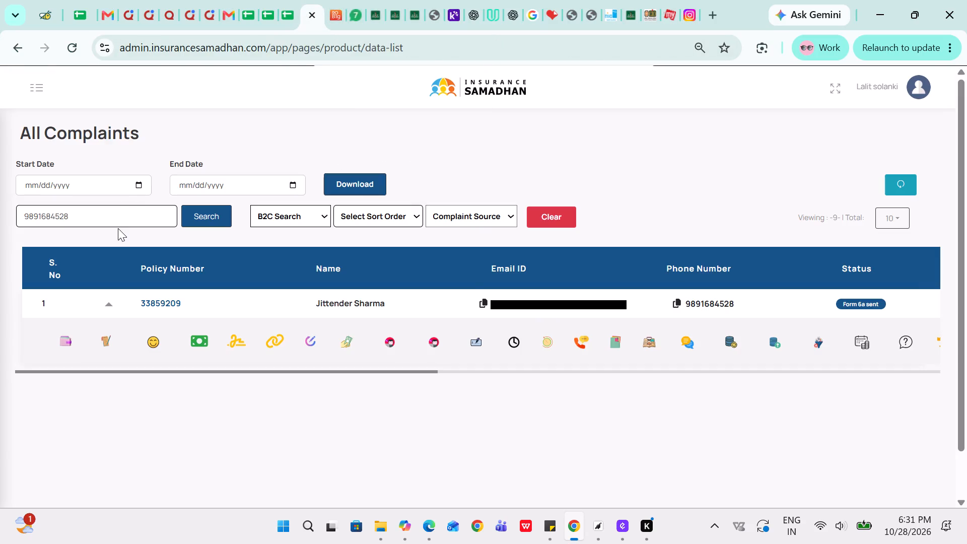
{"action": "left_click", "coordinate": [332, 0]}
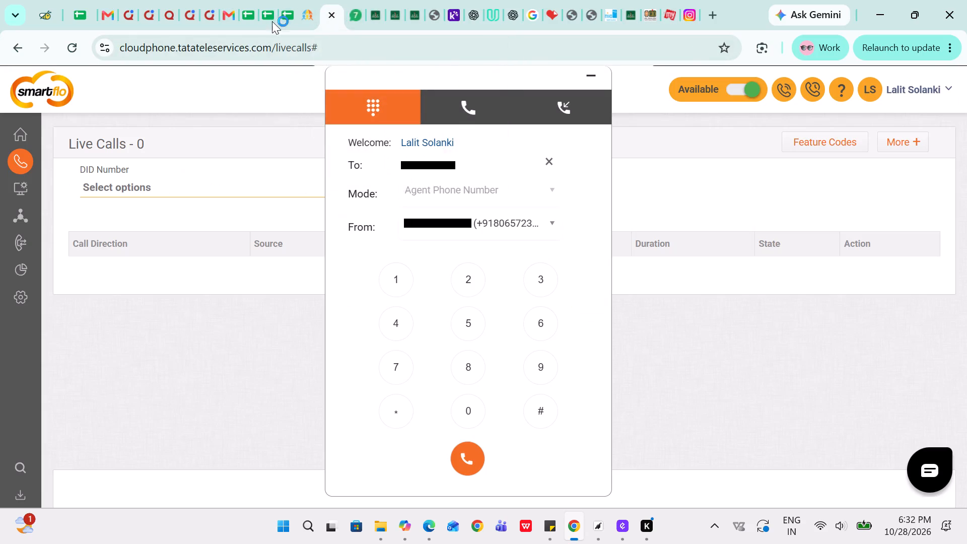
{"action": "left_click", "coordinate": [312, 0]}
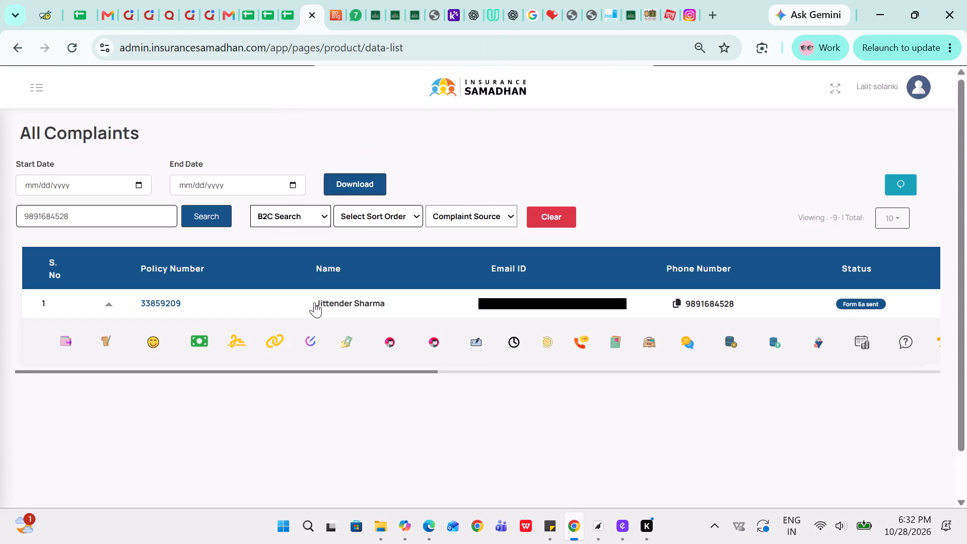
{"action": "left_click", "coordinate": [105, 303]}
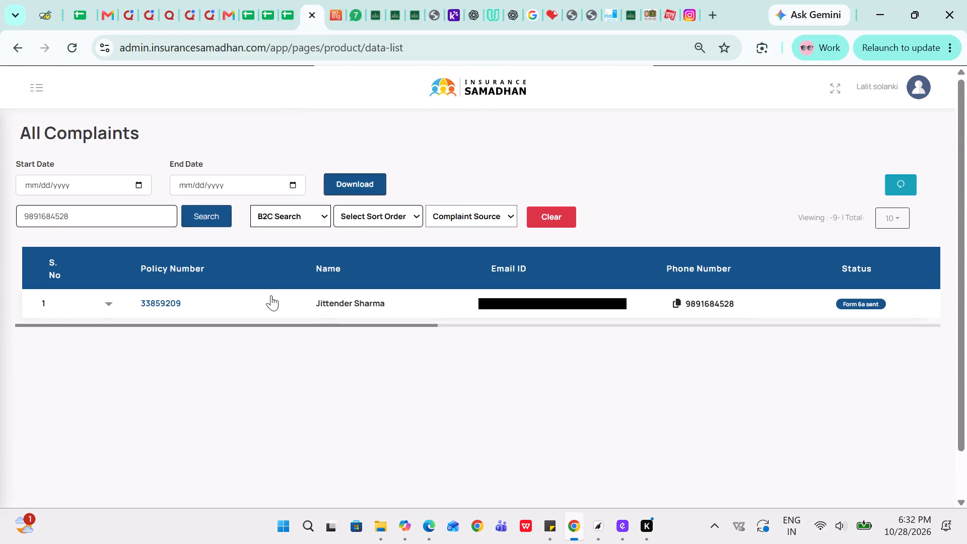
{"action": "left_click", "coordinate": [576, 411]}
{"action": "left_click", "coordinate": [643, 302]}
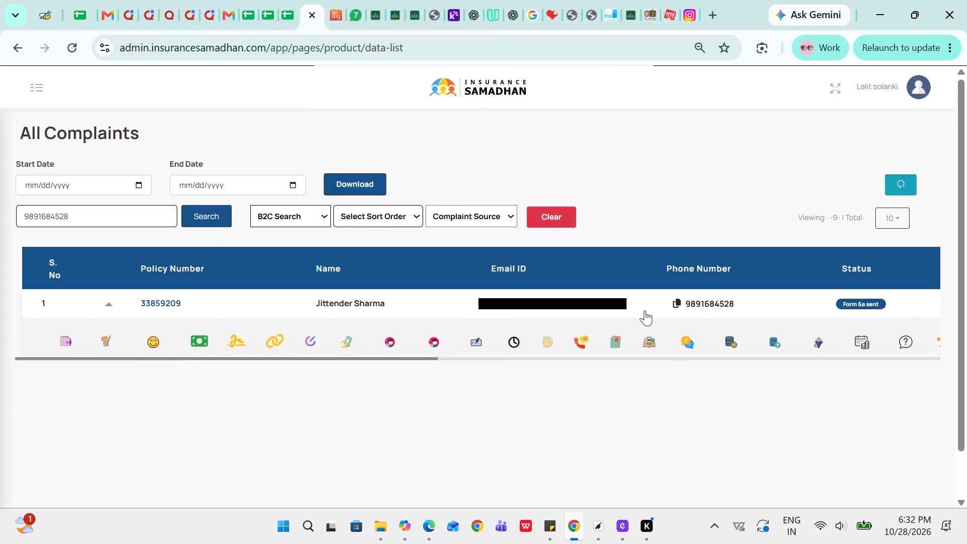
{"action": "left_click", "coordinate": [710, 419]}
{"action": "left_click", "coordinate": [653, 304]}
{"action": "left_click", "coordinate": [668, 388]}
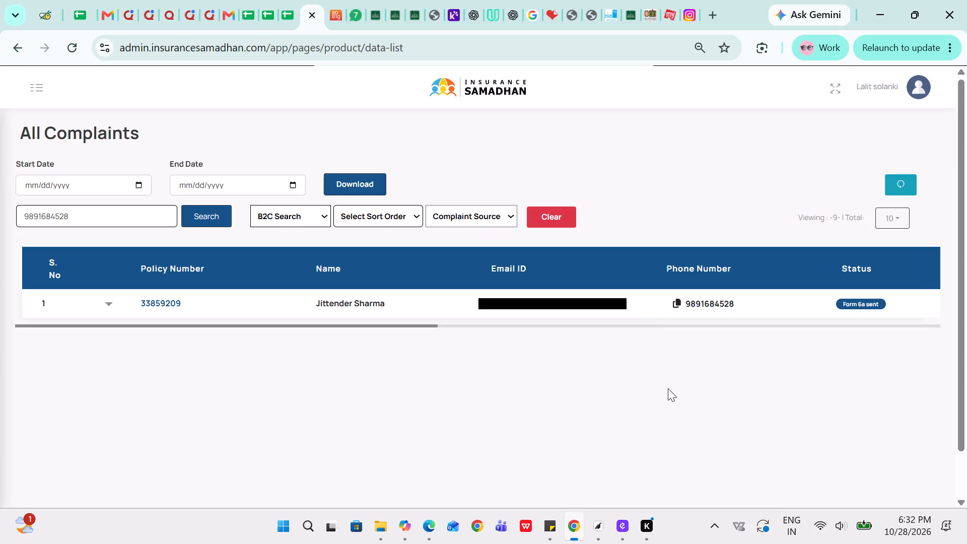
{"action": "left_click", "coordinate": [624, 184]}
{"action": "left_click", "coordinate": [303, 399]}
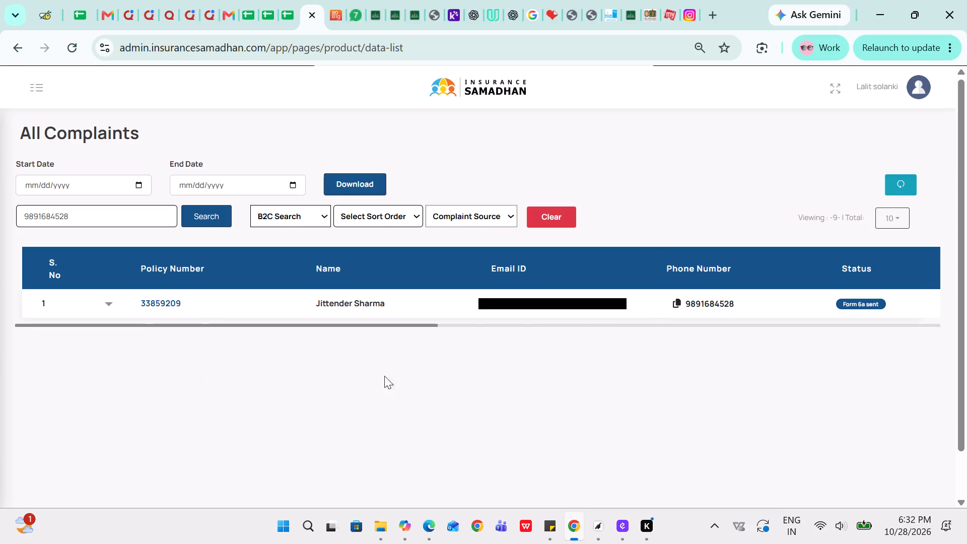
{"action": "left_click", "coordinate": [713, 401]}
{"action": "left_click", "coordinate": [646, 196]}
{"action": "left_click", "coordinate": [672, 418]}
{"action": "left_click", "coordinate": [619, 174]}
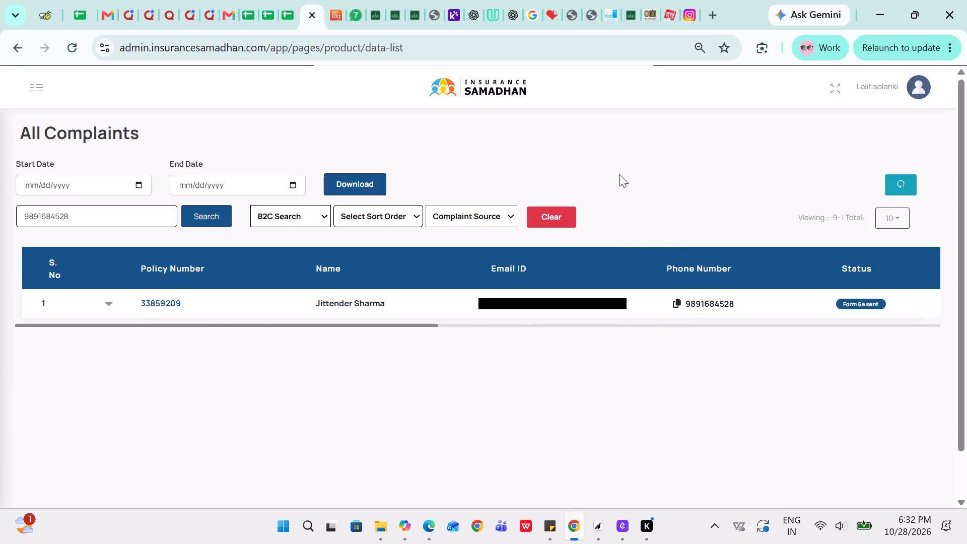
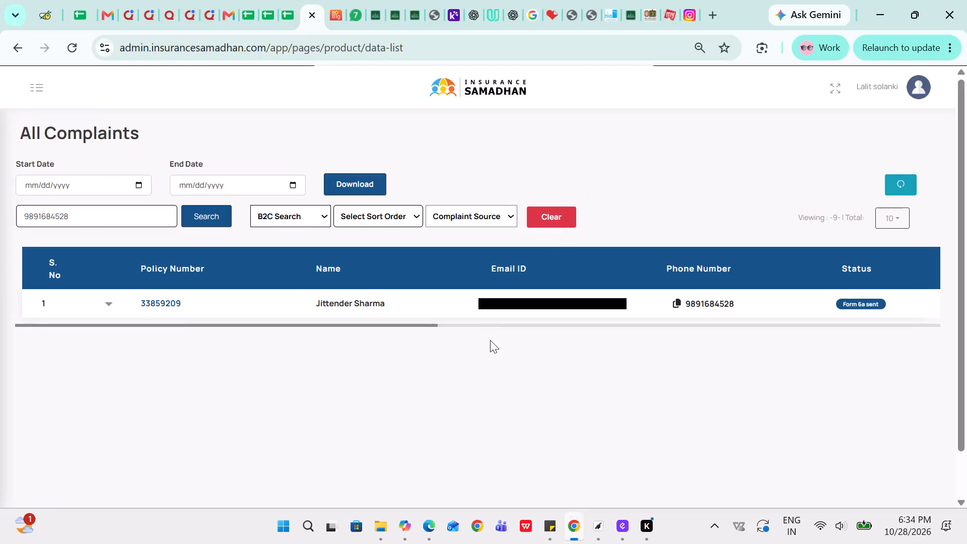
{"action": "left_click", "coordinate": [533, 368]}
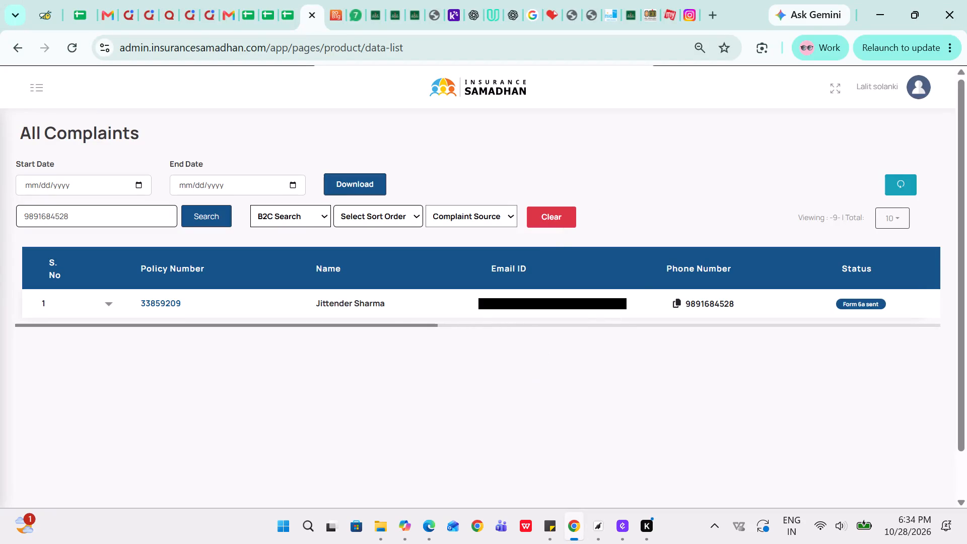
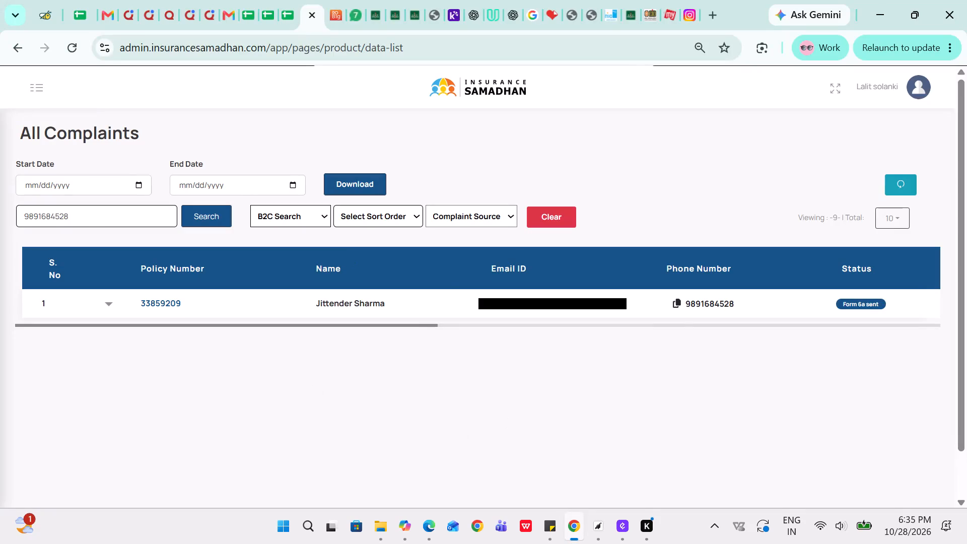
Expand the searched complaint's actions and check its communication log.
{"action": "left_click", "coordinate": [664, 304]}
{"action": "left_click", "coordinate": [692, 345]}
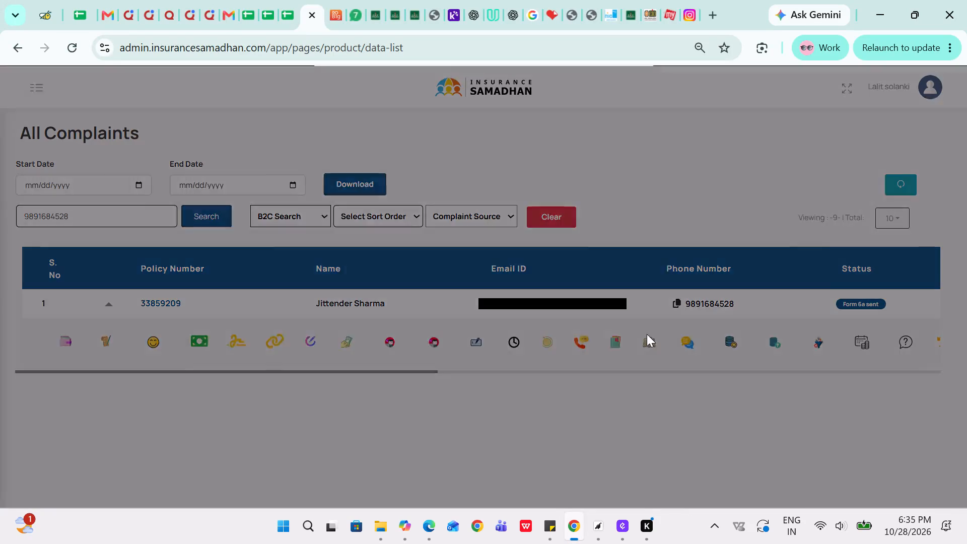
{"action": "left_click", "coordinate": [411, 130]}
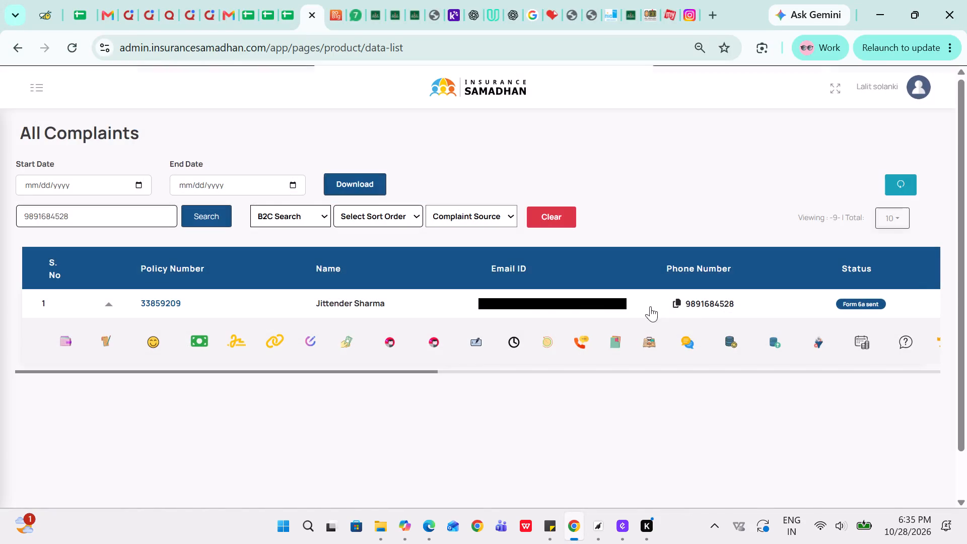
Copy the complainant's phone number and call it from the Smartflo dialer.
{"action": "left_click", "coordinate": [678, 300]}
{"action": "left_click", "coordinate": [332, 0]}
{"action": "double_click", "coordinate": [443, 163]}
{"action": "key", "text": "ctrl+v"}
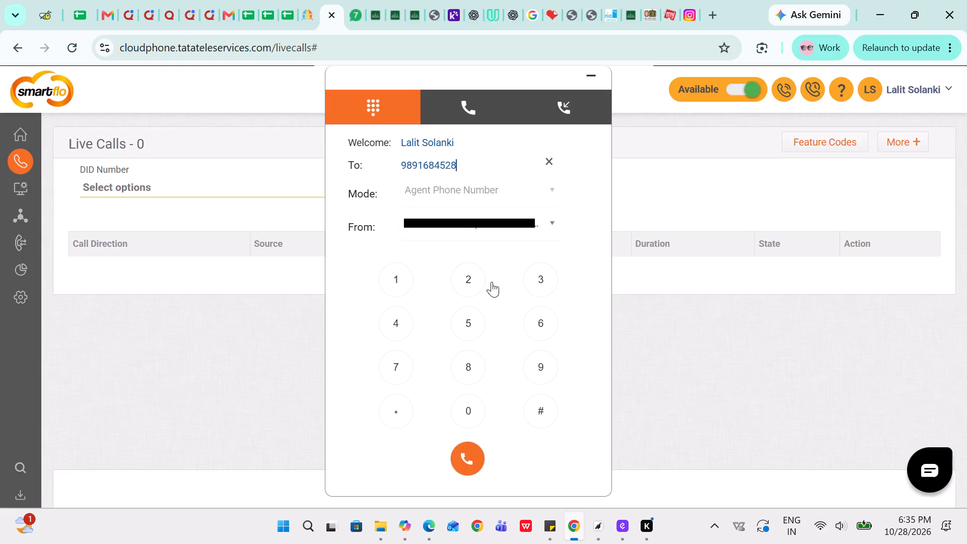
{"action": "left_click", "coordinate": [471, 467]}
{"action": "left_click", "coordinate": [875, 365]}
{"action": "left_click", "coordinate": [906, 138]}
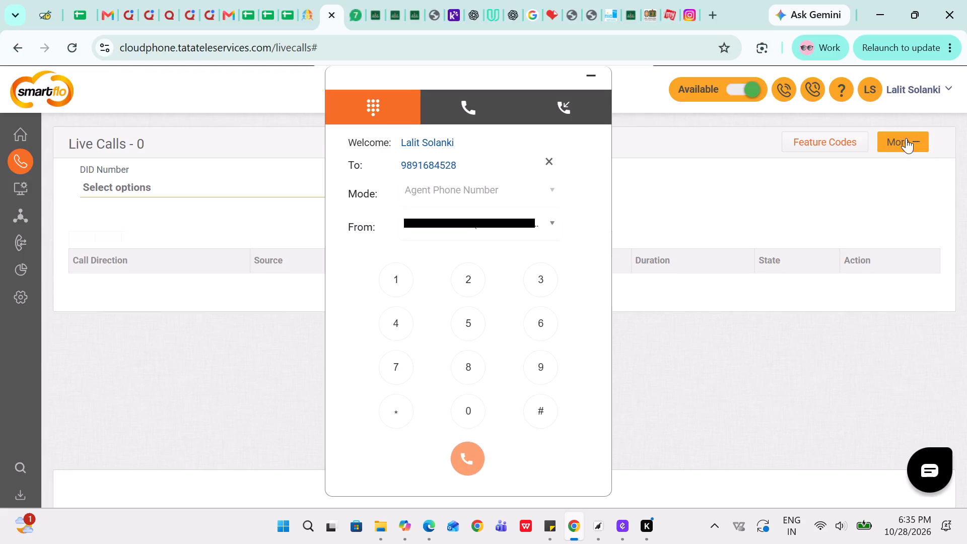
{"action": "left_click", "coordinate": [906, 138]}
Return to the complaint list and review the complaint's dated status history through to FORM 6A SENT.
{"action": "left_click", "coordinate": [304, 0]}
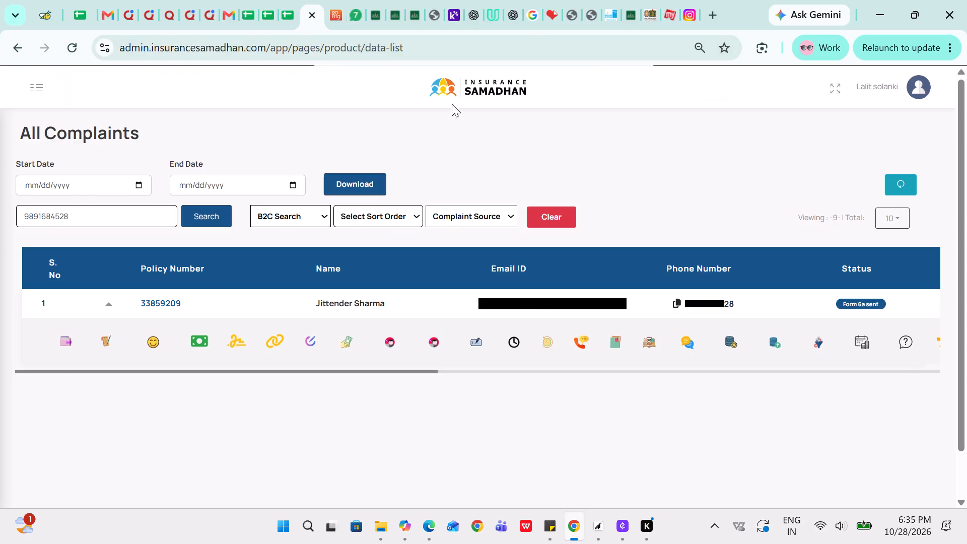
{"action": "left_click", "coordinate": [554, 135]}
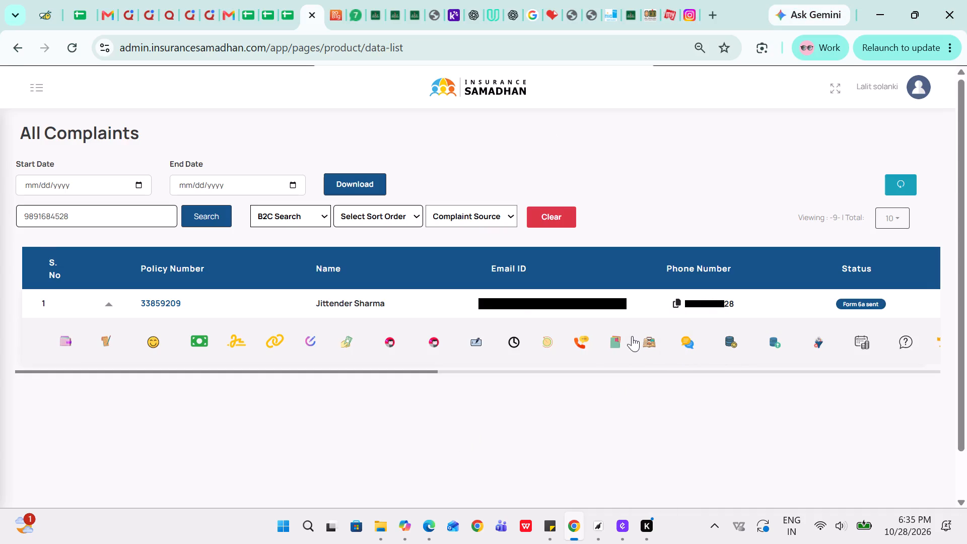
{"action": "left_click", "coordinate": [549, 343]}
{"action": "scroll", "coordinate": [597, 349], "scroll_direction": "down", "scroll_amount": 12}
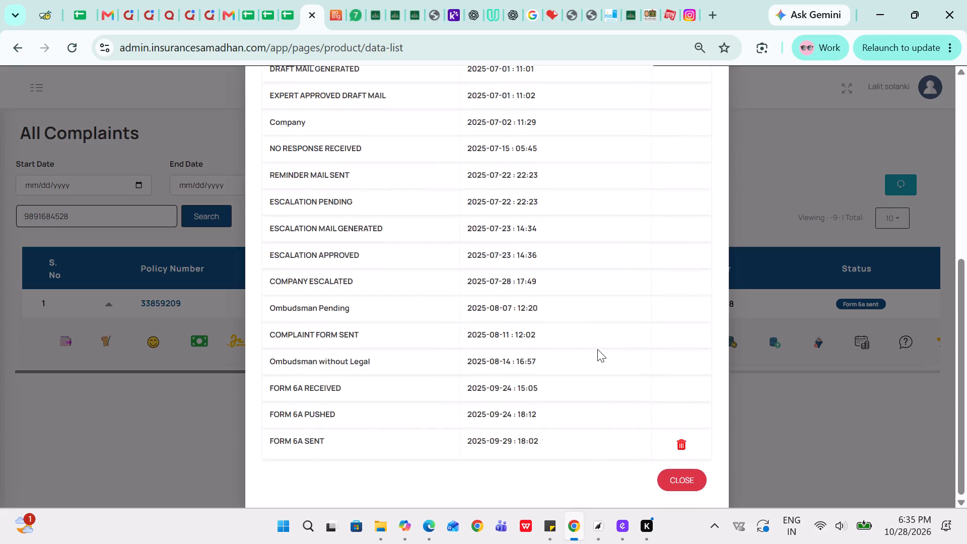
{"action": "left_click", "coordinate": [777, 403]}
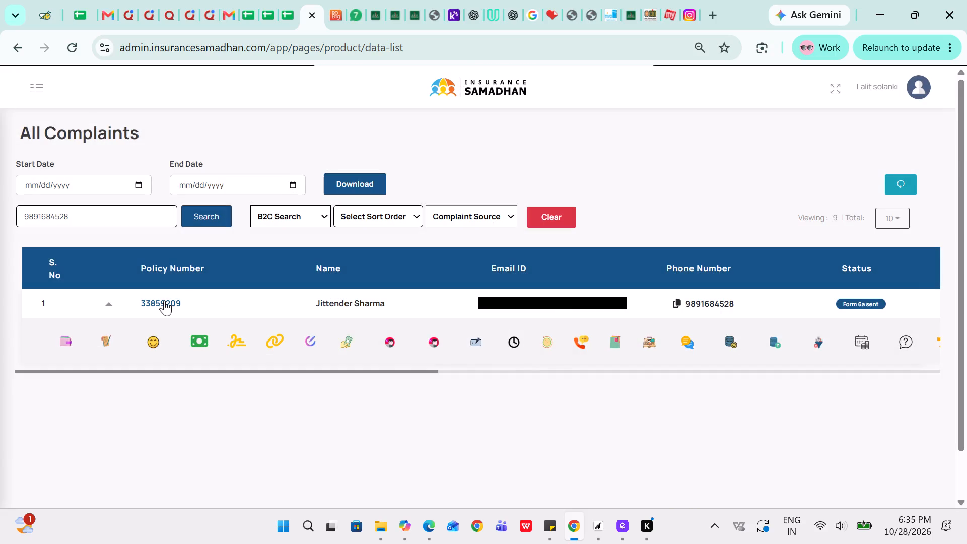
Open the complaint's details and examine the Ombudsman section, including the Form 6A data.
{"action": "left_click", "coordinate": [166, 300]}
{"action": "left_click", "coordinate": [172, 292]}
{"action": "left_click", "coordinate": [171, 297]}
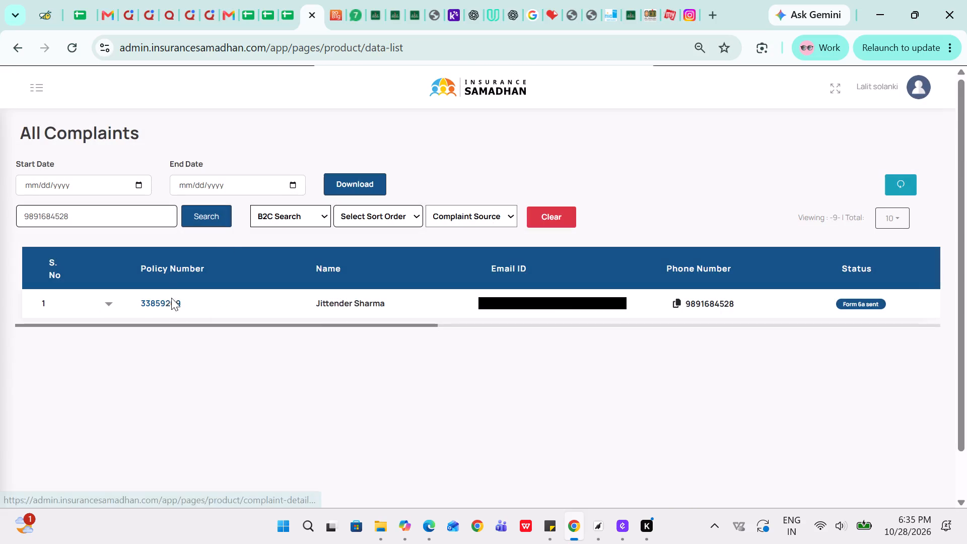
{"action": "left_click", "coordinate": [252, 175]}
{"action": "scroll", "coordinate": [429, 210], "scroll_direction": "down", "scroll_amount": 4}
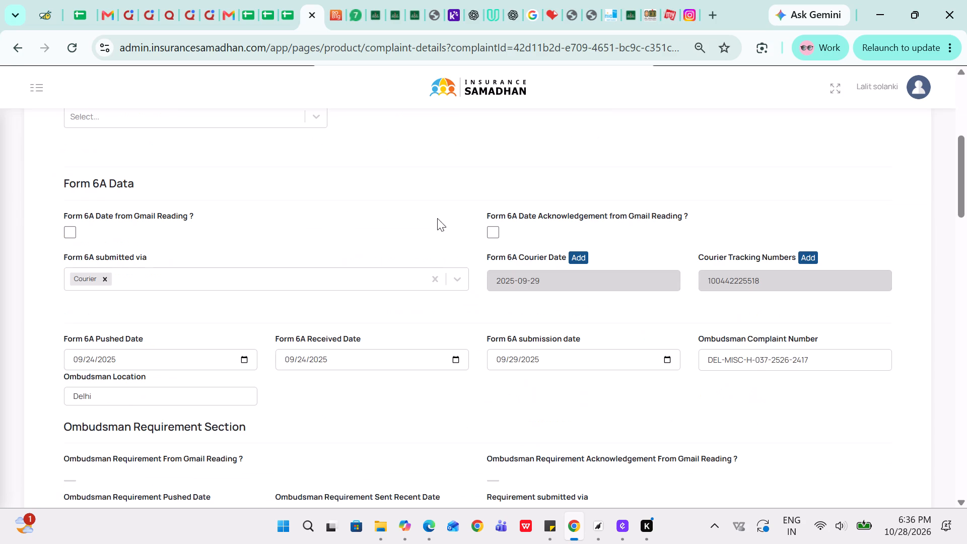
{"action": "scroll", "coordinate": [469, 343], "scroll_direction": "up", "scroll_amount": 4}
{"action": "scroll", "coordinate": [475, 354], "scroll_direction": "down", "scroll_amount": 4}
{"action": "scroll", "coordinate": [440, 252], "scroll_direction": "up", "scroll_amount": 5}
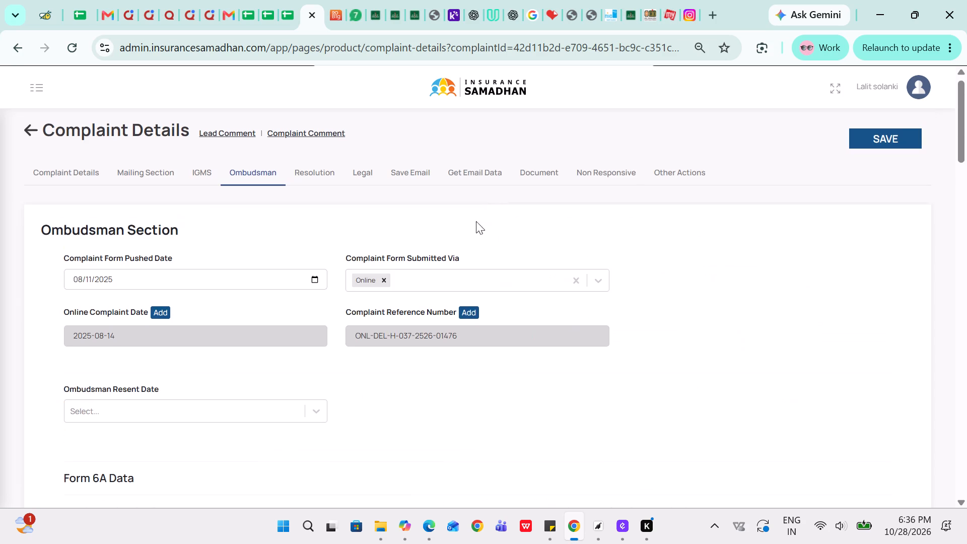
Generate a single Hearing date Reminder Mail for this complaint and send it to the Delhi ombudsman.
{"action": "scroll", "coordinate": [476, 221], "scroll_direction": "up", "scroll_amount": 8}
{"action": "left_click", "coordinate": [688, 173]}
{"action": "scroll", "coordinate": [607, 156], "scroll_direction": "down", "scroll_amount": 6}
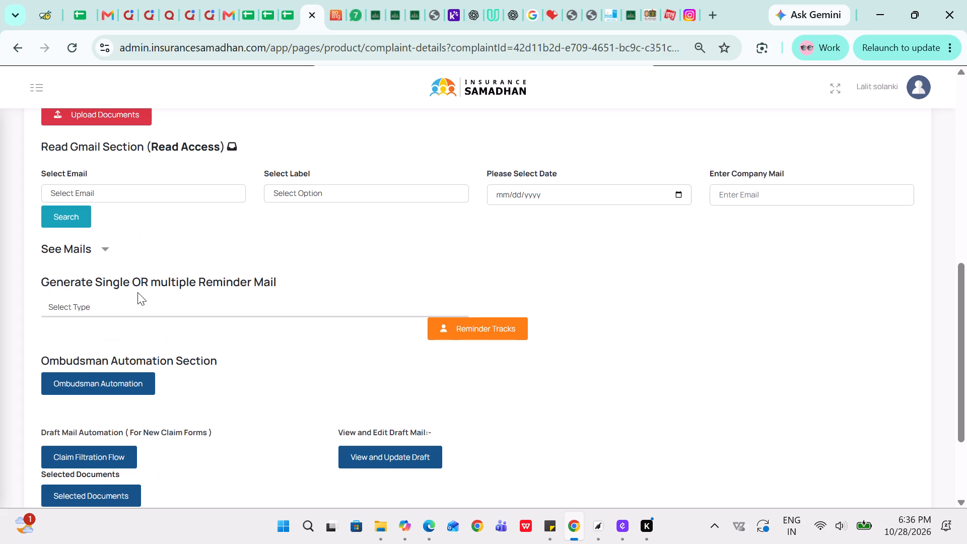
{"action": "left_click", "coordinate": [91, 307]}
{"action": "left_click", "coordinate": [96, 344]}
{"action": "scroll", "coordinate": [322, 233], "scroll_direction": "down", "scroll_amount": 2}
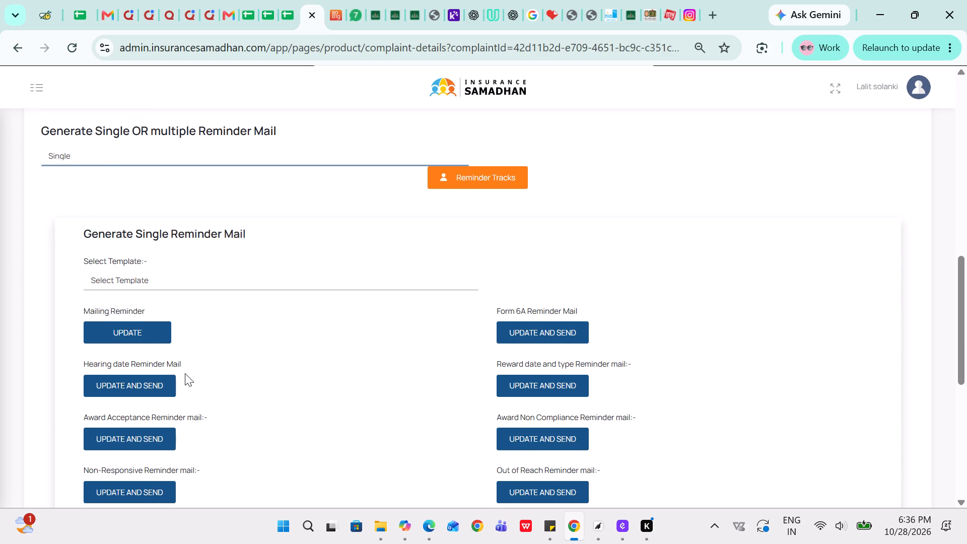
{"action": "left_click", "coordinate": [142, 383]}
{"action": "scroll", "coordinate": [381, 256], "scroll_direction": "down", "scroll_amount": 5}
{"action": "scroll", "coordinate": [431, 291], "scroll_direction": "down", "scroll_amount": 3}
{"action": "left_click", "coordinate": [518, 477]}
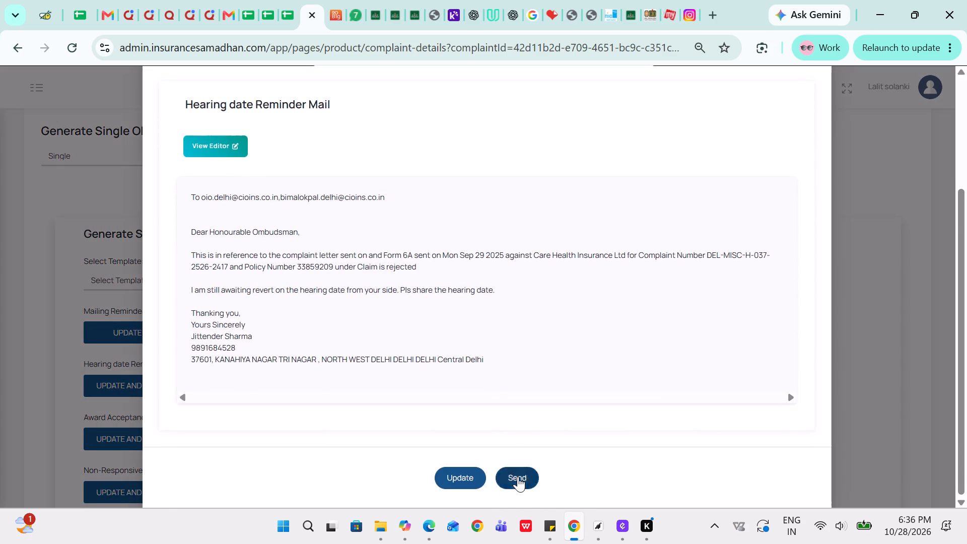
{"action": "left_click", "coordinate": [550, 149]}
{"action": "scroll", "coordinate": [507, 181], "scroll_direction": "up", "scroll_amount": 20}
{"action": "scroll", "coordinate": [507, 181], "scroll_direction": "up", "scroll_amount": 1}
{"action": "scroll", "coordinate": [322, 184], "scroll_direction": "down", "scroll_amount": 1}
{"action": "scroll", "coordinate": [322, 184], "scroll_direction": "up", "scroll_amount": 16}
Record the call status "connected" in column I of row 23 in the Oct 28 missed-call sheet.
{"action": "left_click", "coordinate": [288, 0]}
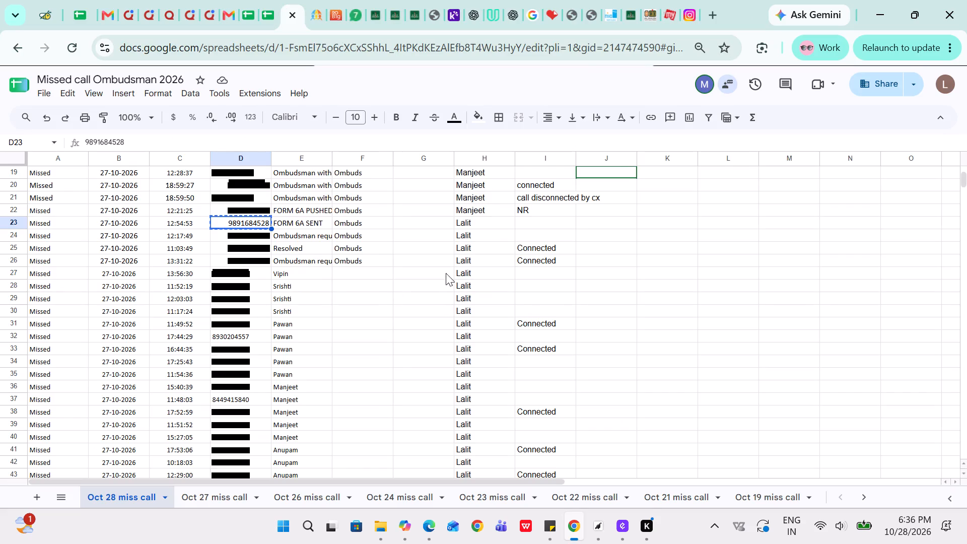
{"action": "key", "text": "Right"}
{"action": "key", "text": "Right"}
{"action": "key", "text": "Right"}
{"action": "key", "text": "Right"}
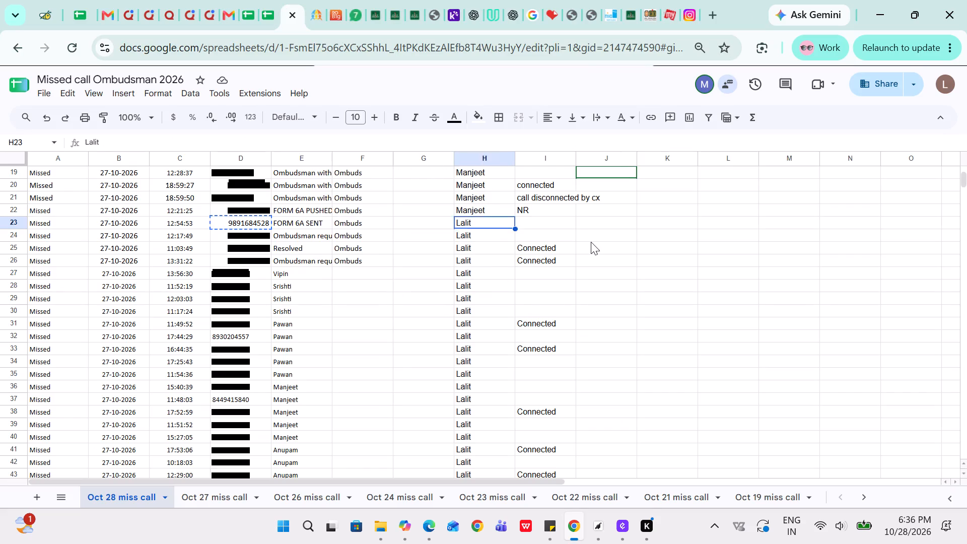
{"action": "key", "text": "Right"}
{"action": "type", "text": "Connected"}
{"action": "key", "text": "Return"}
Re-enter the call status in column I of row 23, starting with a capitalised "Con".
{"action": "scroll", "coordinate": [487, 281], "scroll_direction": "up", "scroll_amount": 3}
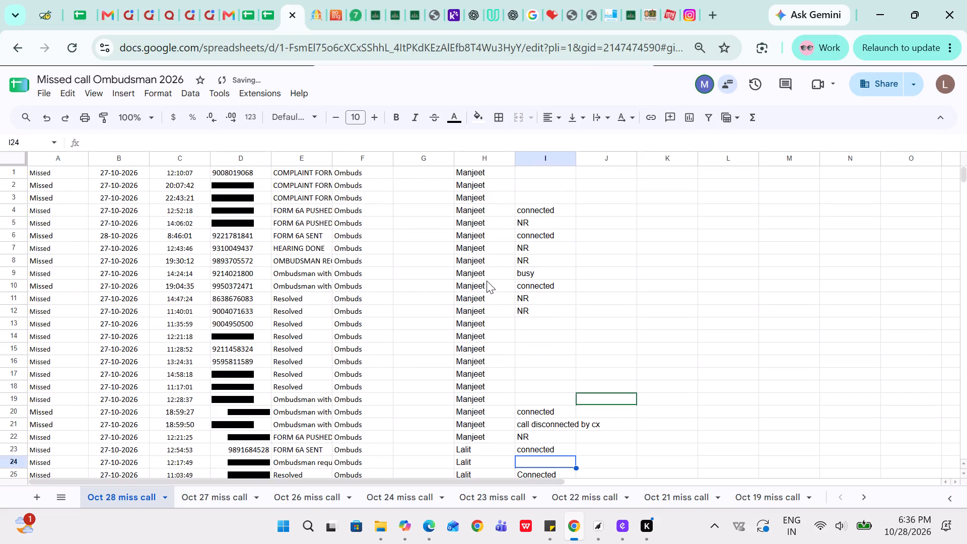
{"action": "scroll", "coordinate": [487, 281], "scroll_direction": "up", "scroll_amount": 3}
{"action": "scroll", "coordinate": [487, 281], "scroll_direction": "down", "scroll_amount": 5}
{"action": "scroll", "coordinate": [487, 281], "scroll_direction": "up", "scroll_amount": 3}
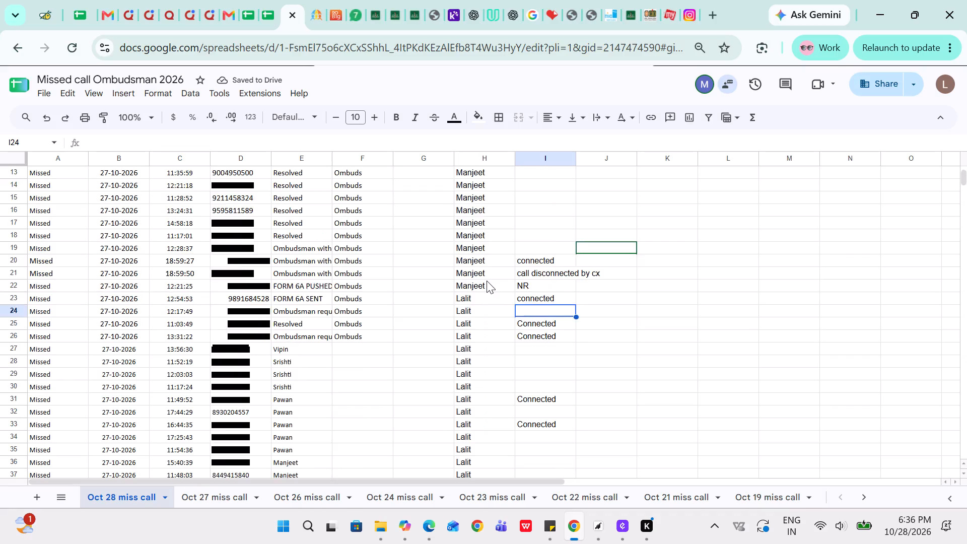
{"action": "scroll", "coordinate": [487, 281], "scroll_direction": "up", "scroll_amount": 5}
{"action": "scroll", "coordinate": [487, 281], "scroll_direction": "down", "scroll_amount": 2}
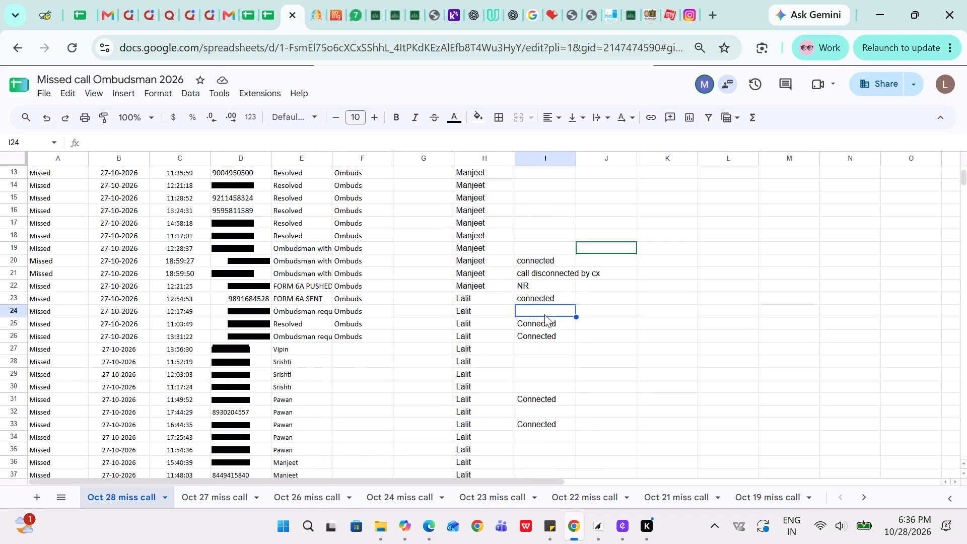
{"action": "left_click", "coordinate": [564, 294]}
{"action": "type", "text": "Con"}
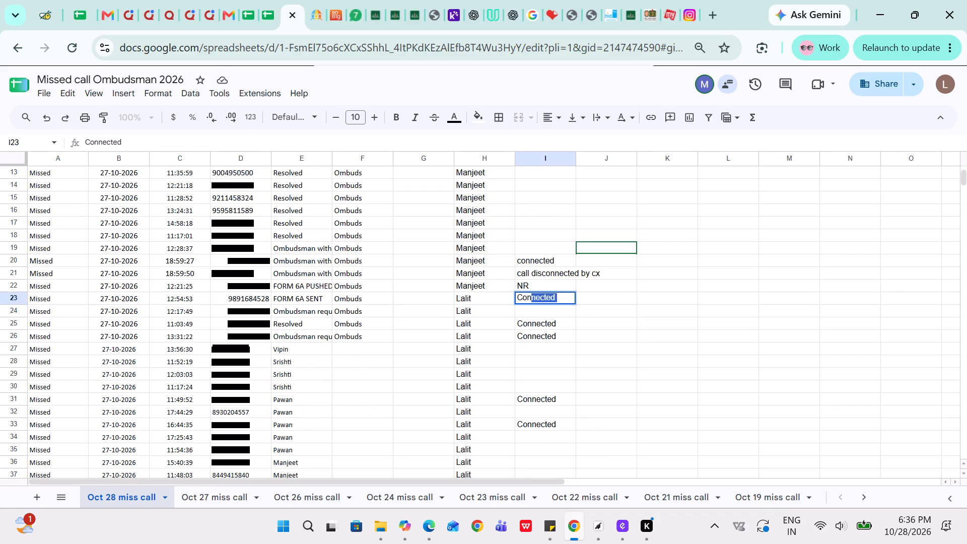
Finish the "connected" call status entry in column I of row 23.
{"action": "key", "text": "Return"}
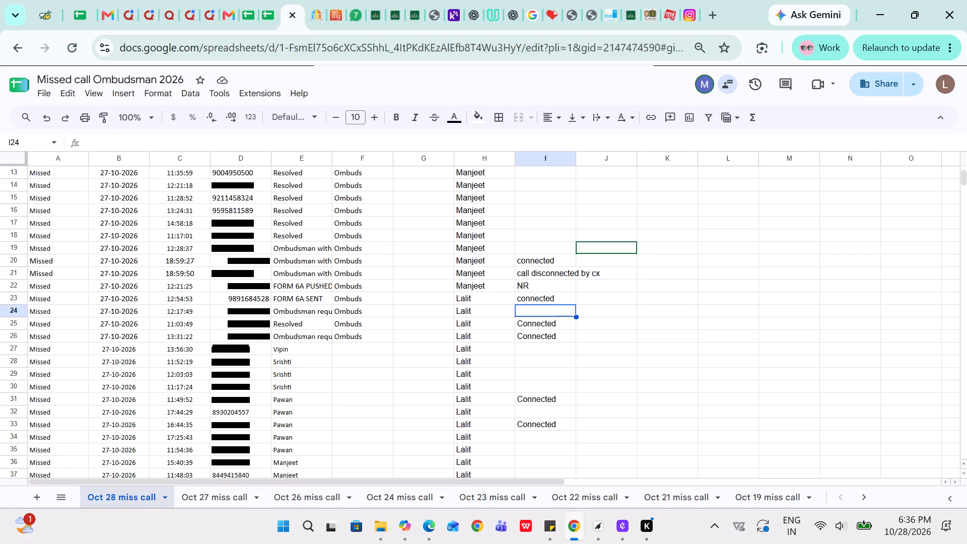
Review the missed-call entries, their assignees and call statuses in the Oct 28 miss call sheet.
{"action": "scroll", "coordinate": [566, 309], "scroll_direction": "up", "scroll_amount": 4}
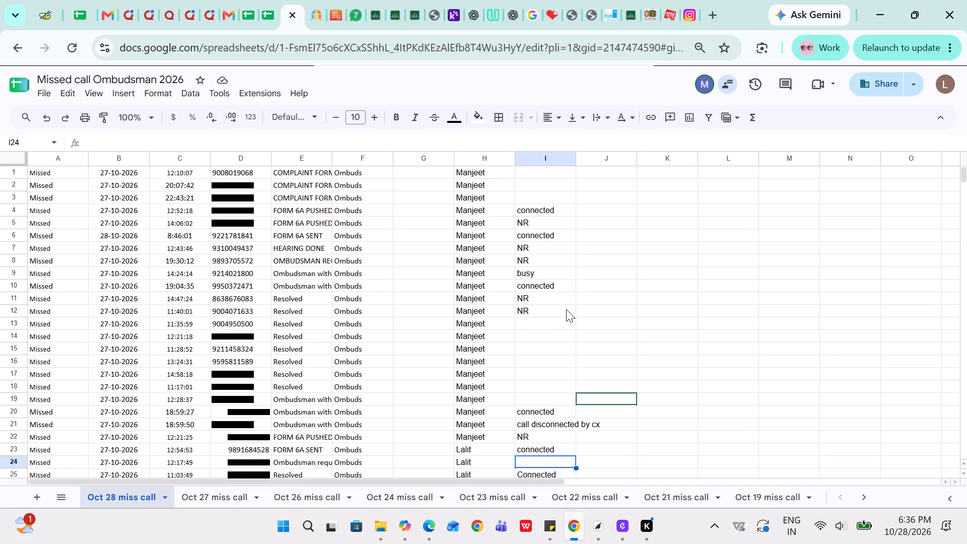
{"action": "left_click", "coordinate": [655, 437]}
{"action": "scroll", "coordinate": [656, 437], "scroll_direction": "down", "scroll_amount": 2}
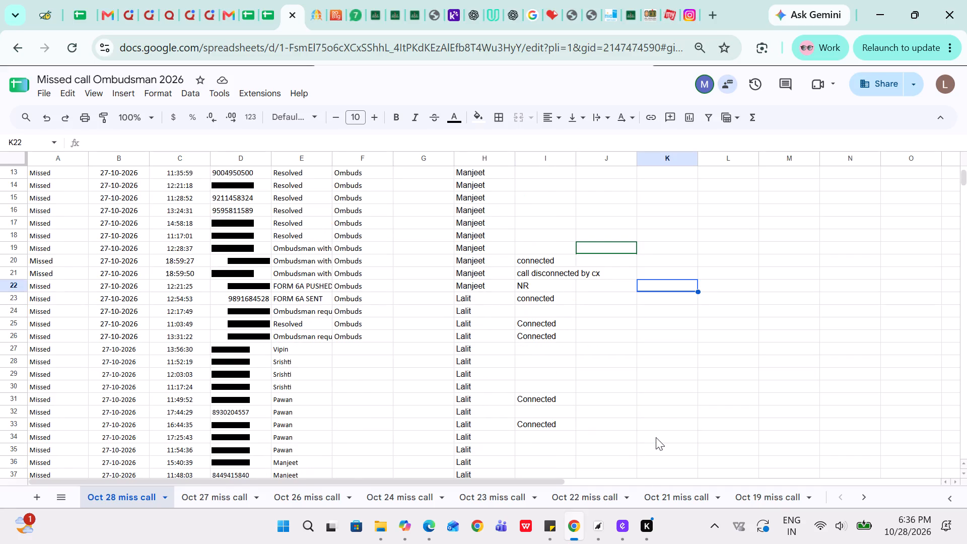
{"action": "scroll", "coordinate": [660, 435], "scroll_direction": "down", "scroll_amount": 3}
{"action": "scroll", "coordinate": [660, 435], "scroll_direction": "up", "scroll_amount": 2}
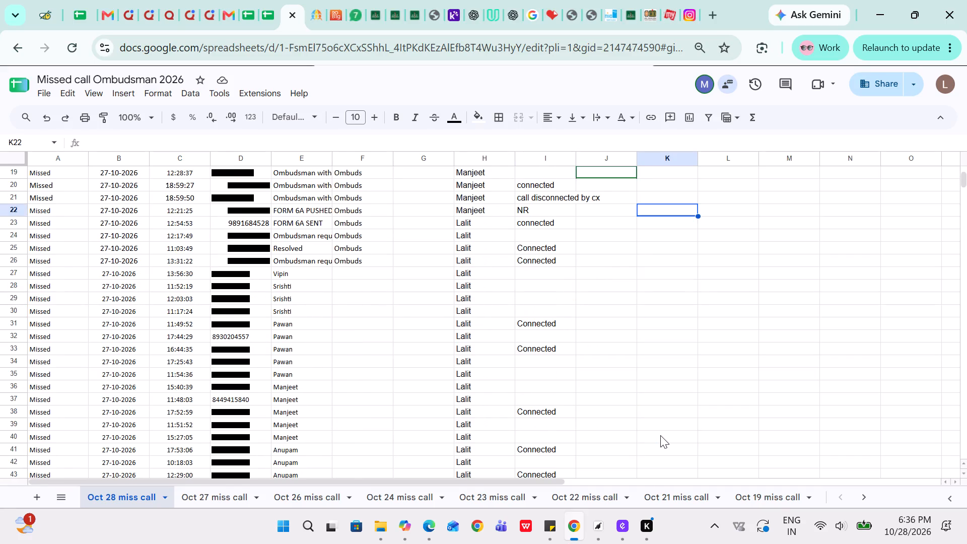
{"action": "scroll", "coordinate": [660, 435], "scroll_direction": "up", "scroll_amount": 1}
{"action": "scroll", "coordinate": [660, 435], "scroll_direction": "down", "scroll_amount": 1}
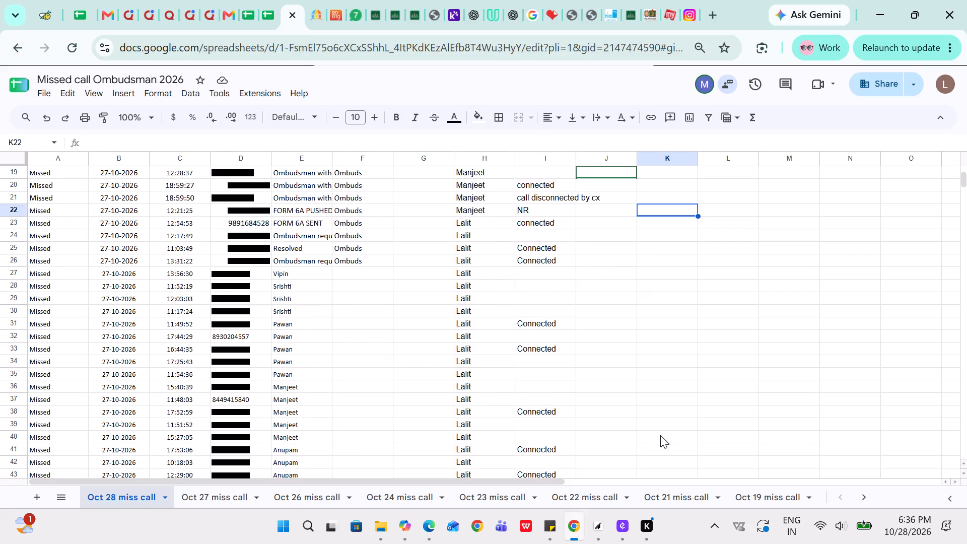
{"action": "scroll", "coordinate": [660, 435], "scroll_direction": "down", "scroll_amount": 1}
{"action": "scroll", "coordinate": [660, 435], "scroll_direction": "up", "scroll_amount": 5}
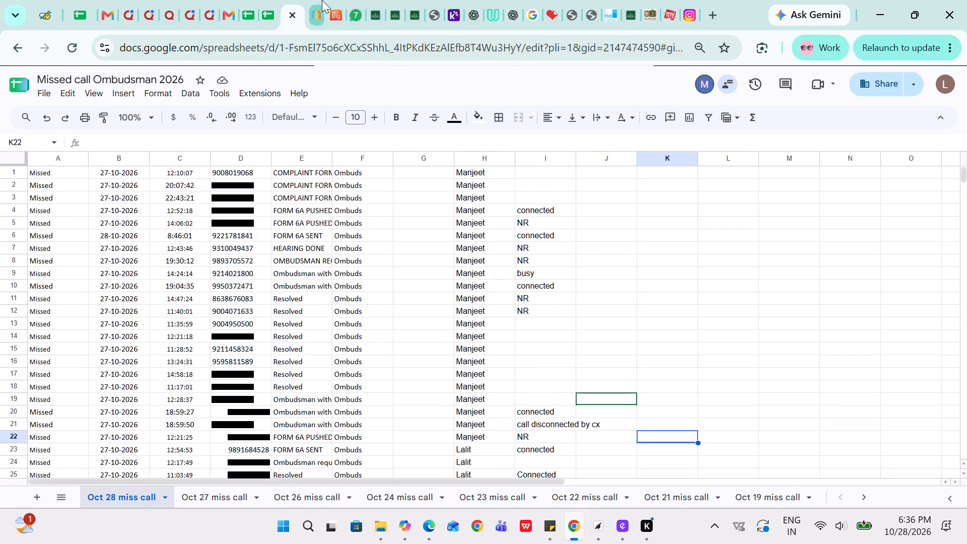
Return to the open complaint and examine the customer's name, email and phone fields in the Complaint Details form.
{"action": "left_click", "coordinate": [321, 0]}
{"action": "scroll", "coordinate": [352, 277], "scroll_direction": "up", "scroll_amount": 13}
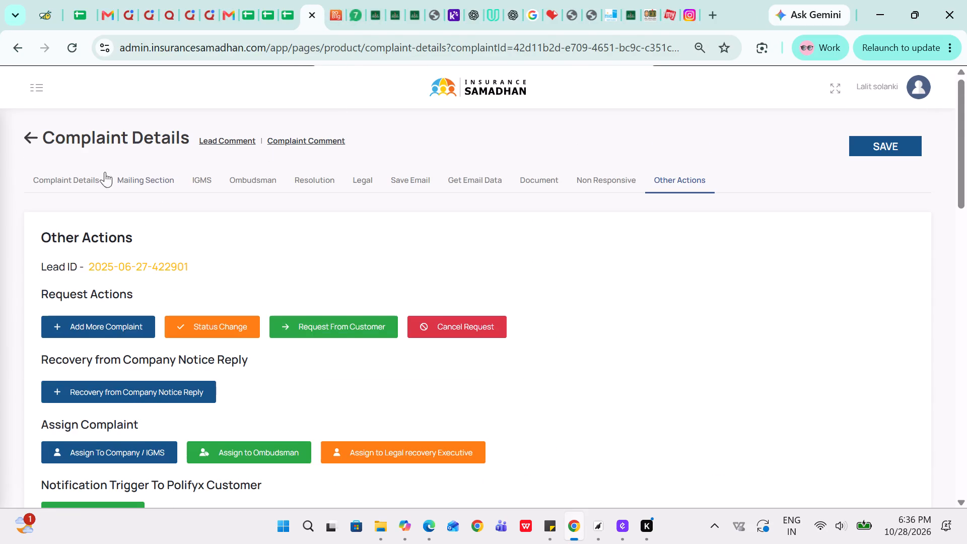
{"action": "left_click", "coordinate": [59, 174]}
{"action": "scroll", "coordinate": [399, 191], "scroll_direction": "down", "scroll_amount": 3}
{"action": "scroll", "coordinate": [563, 247], "scroll_direction": "up", "scroll_amount": 4}
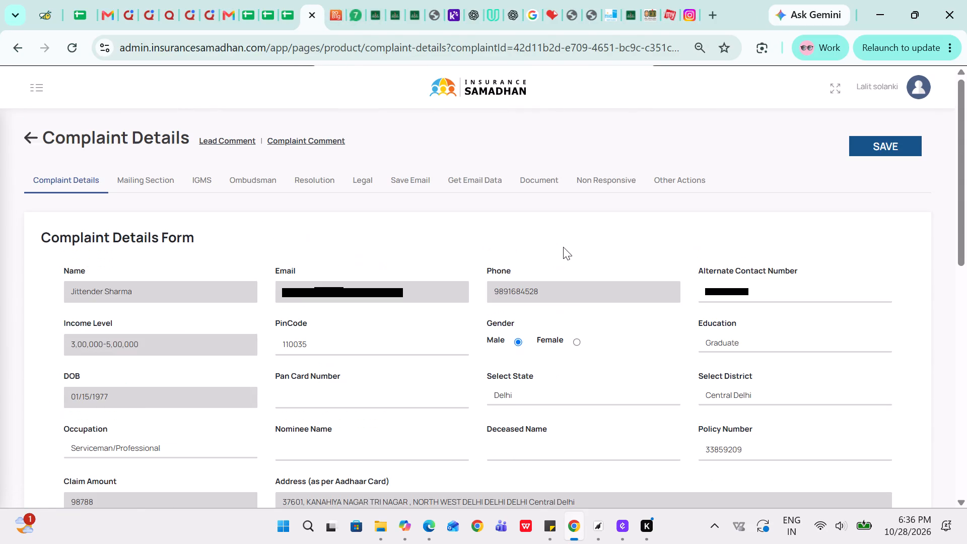
{"action": "left_click_drag", "start_coordinate": [573, 286], "coordinate": [322, 302]}
{"action": "left_click_drag", "start_coordinate": [434, 286], "coordinate": [156, 312]}
{"action": "left_click", "coordinate": [312, 268]}
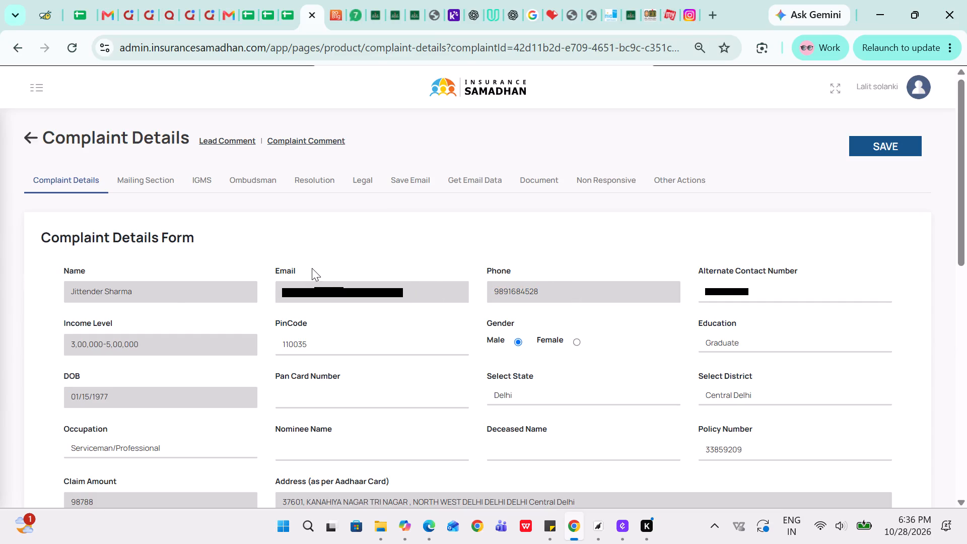
{"action": "left_click_drag", "start_coordinate": [185, 295], "coordinate": [44, 299]}
{"action": "left_click", "coordinate": [191, 271]}
Check the online complaint date and complaint reference number in the complaint's Ombudsman section.
{"action": "left_click", "coordinate": [255, 188]}
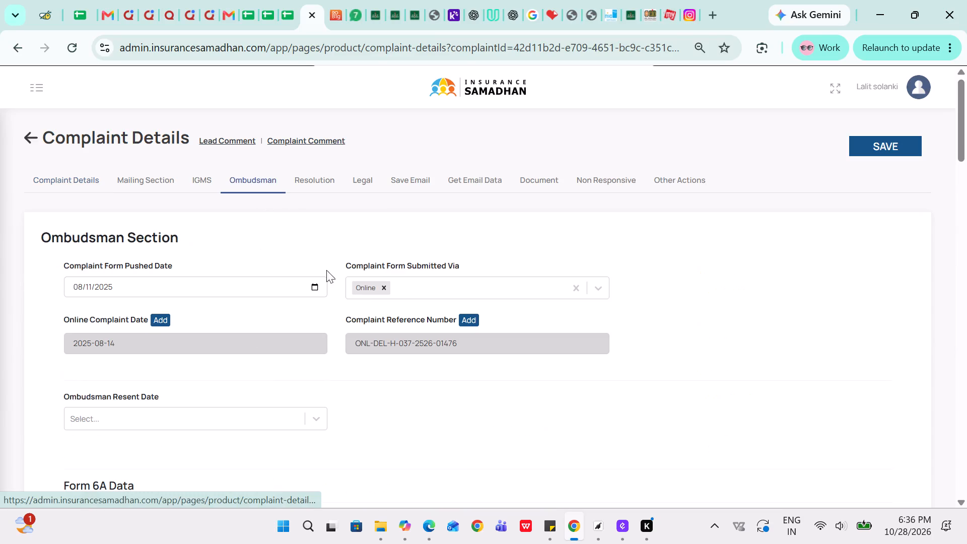
{"action": "left_click_drag", "start_coordinate": [486, 345], "coordinate": [295, 393]}
{"action": "left_click", "coordinate": [488, 398]}
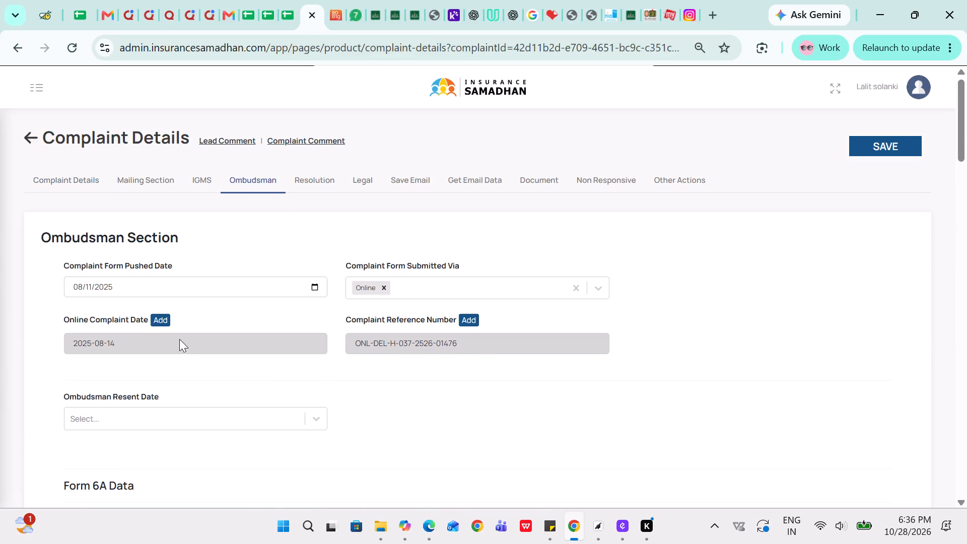
{"action": "left_click_drag", "start_coordinate": [179, 339], "coordinate": [4, 349]}
{"action": "left_click_drag", "start_coordinate": [507, 351], "coordinate": [294, 350]}
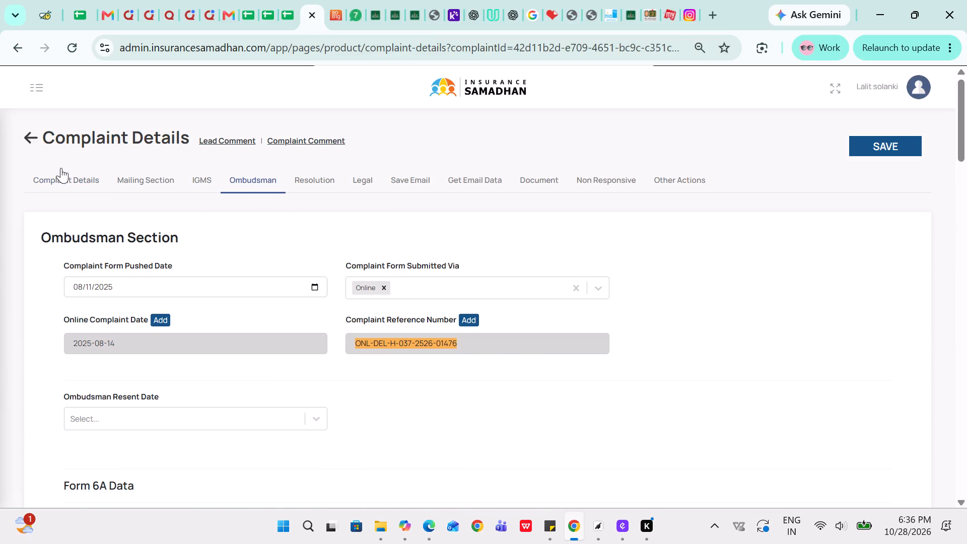
Reopen the Complaint Details form and examine the customer's contact fields, insurance company, case movement and assignment details.
{"action": "left_click", "coordinate": [62, 171]}
{"action": "left_click_drag", "start_coordinate": [378, 304], "coordinate": [144, 304]}
{"action": "left_click", "coordinate": [454, 252]}
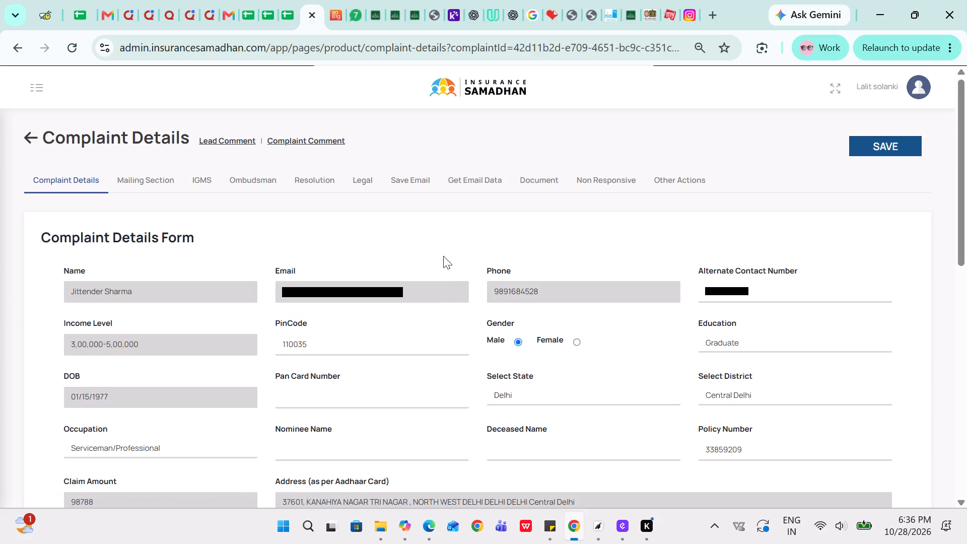
{"action": "scroll", "coordinate": [405, 264], "scroll_direction": "down", "scroll_amount": 5}
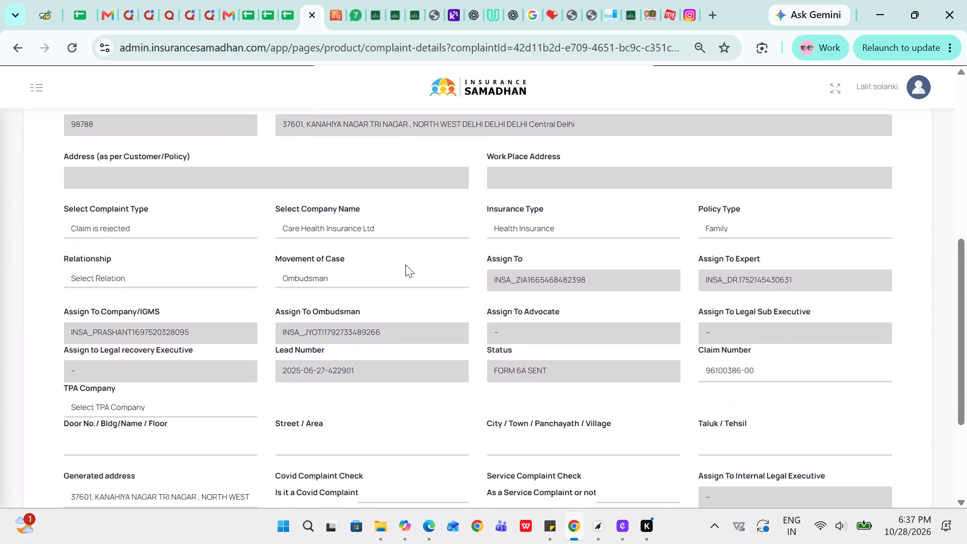
{"action": "scroll", "coordinate": [405, 264], "scroll_direction": "up", "scroll_amount": 13}
{"action": "left_click", "coordinate": [441, 273]}
{"action": "left_click_drag", "start_coordinate": [576, 293], "coordinate": [561, 297]}
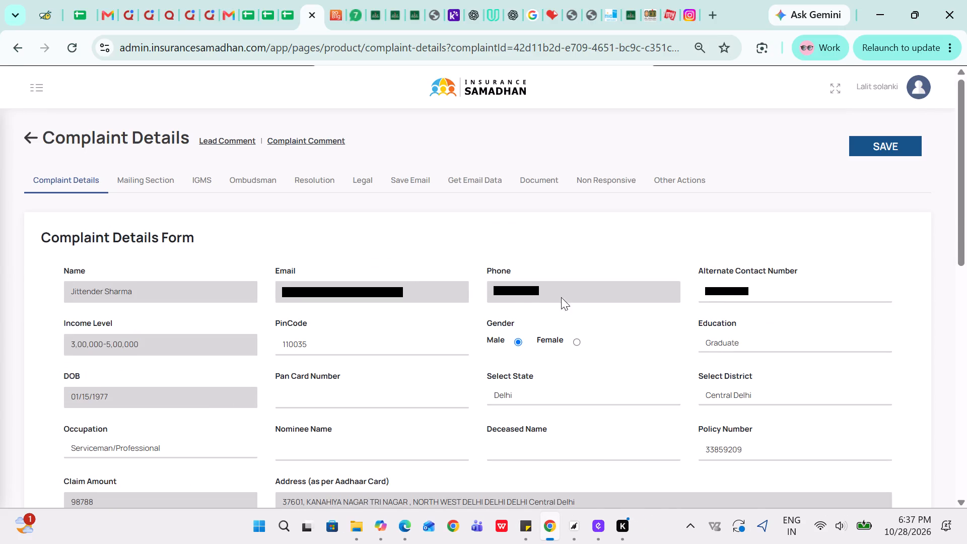
Save the comment "Hearing reminder shared." in the complaint's communication log and leave the complaint details.
{"action": "left_click_drag", "start_coordinate": [561, 297], "coordinate": [428, 300]}
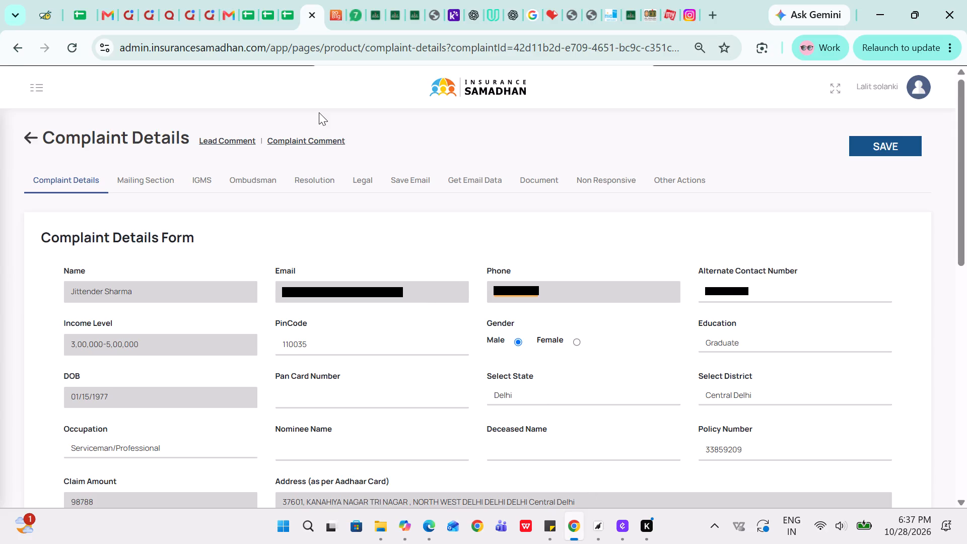
{"action": "left_click", "coordinate": [334, 141]}
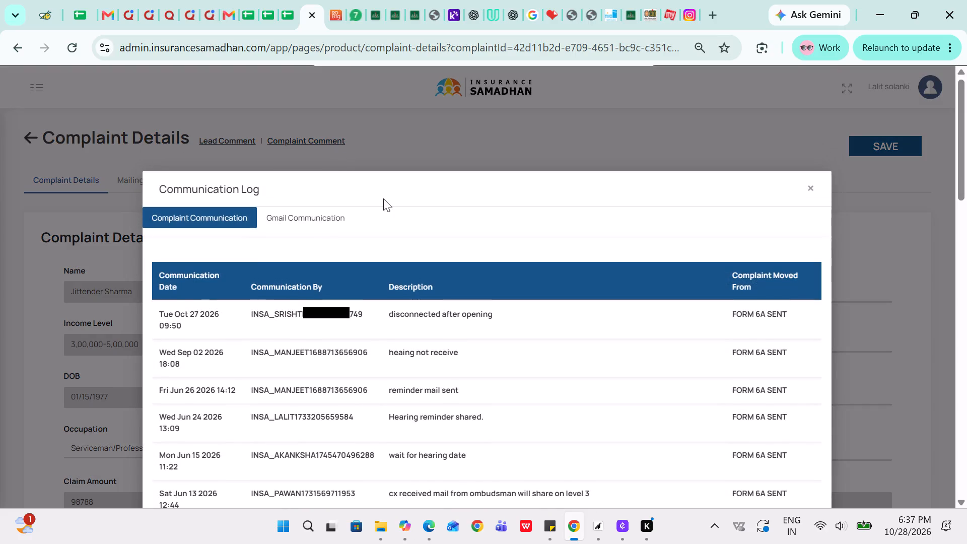
{"action": "scroll", "coordinate": [384, 204], "scroll_direction": "down", "scroll_amount": 6}
{"action": "scroll", "coordinate": [559, 352], "scroll_direction": "down", "scroll_amount": 9}
{"action": "scroll", "coordinate": [571, 477], "scroll_direction": "down", "scroll_amount": 3}
{"action": "left_click", "coordinate": [549, 476]}
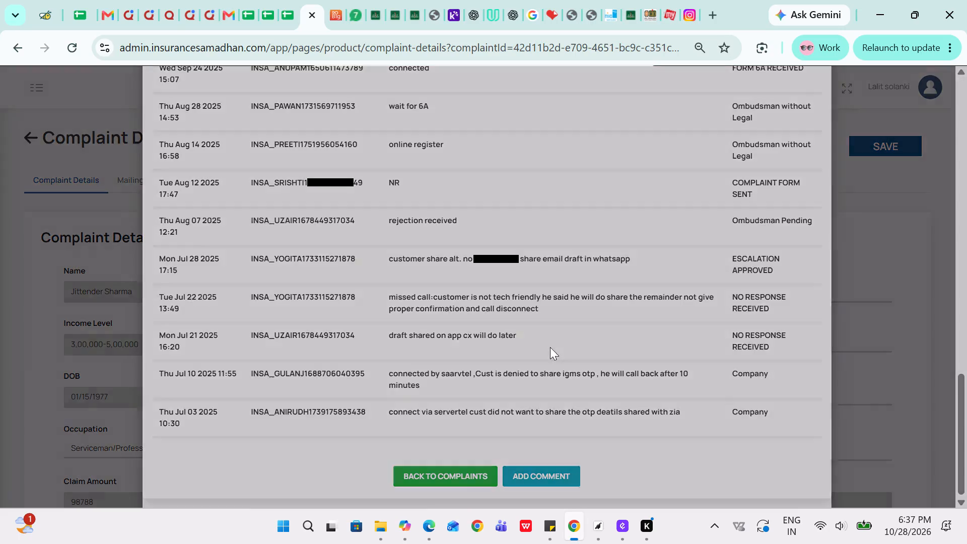
{"action": "left_click", "coordinate": [554, 359]}
{"action": "type", "text": "Hearing rmein"}
{"action": "key", "text": "BackSpace"}
{"action": "key", "text": "BackSpace"}
{"action": "key", "text": "BackSpace"}
{"action": "key", "text": "BackSpace"}
{"action": "type", "text": "eminder shared."}
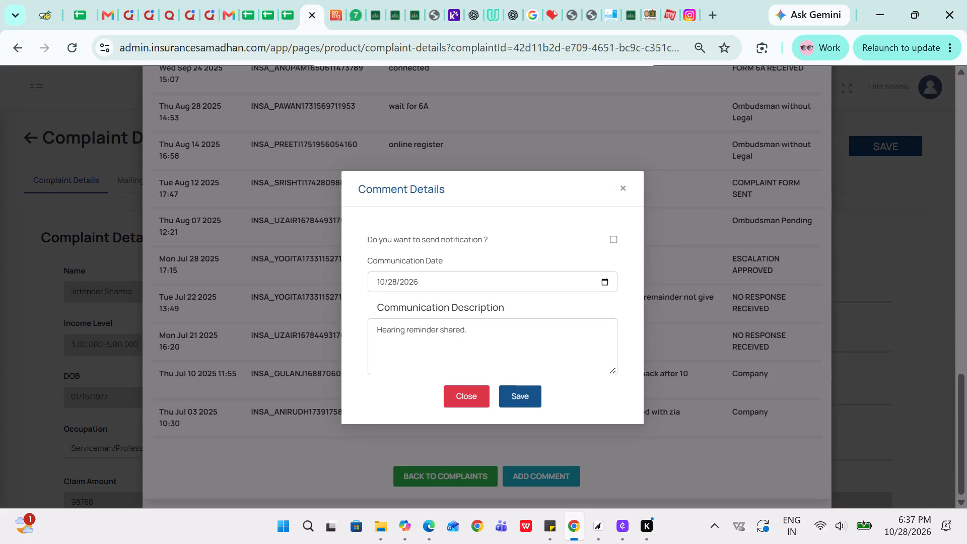
{"action": "left_click", "coordinate": [529, 402]}
{"action": "left_click", "coordinate": [8, 310]}
{"action": "left_click", "coordinate": [22, 256]}
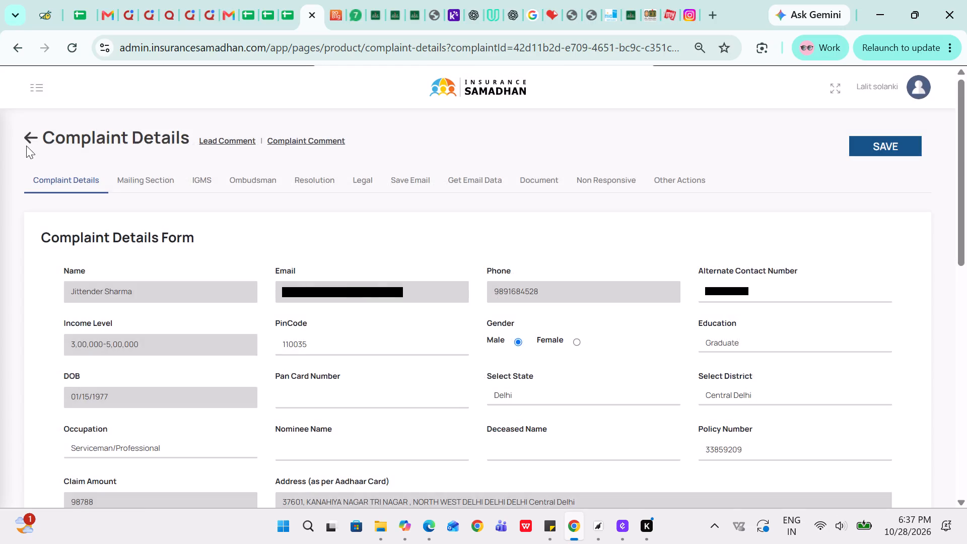
{"action": "double_click", "coordinate": [27, 145]}
Sign out of the Smartflo calling account without sharing feedback.
{"action": "left_click", "coordinate": [335, 0]}
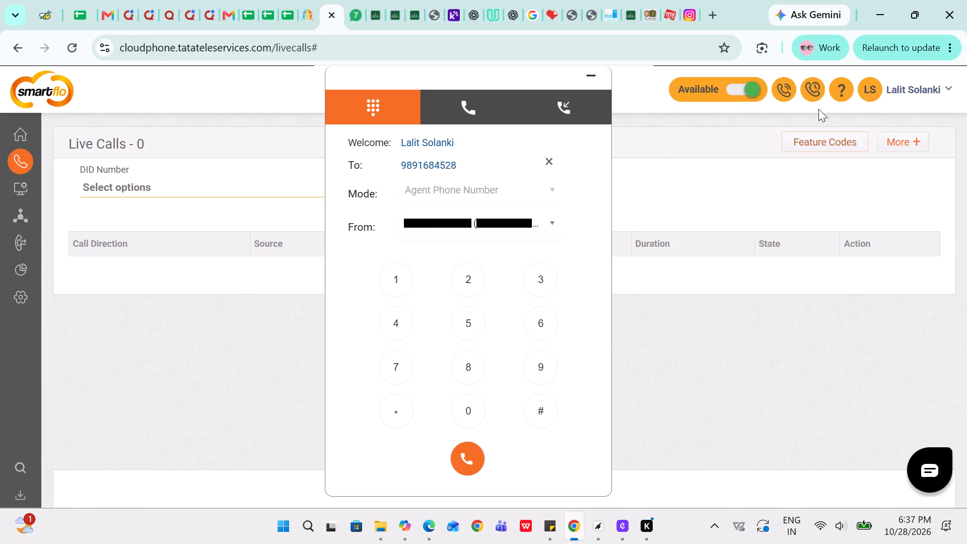
{"action": "left_click", "coordinate": [934, 87]}
{"action": "left_click", "coordinate": [823, 353]}
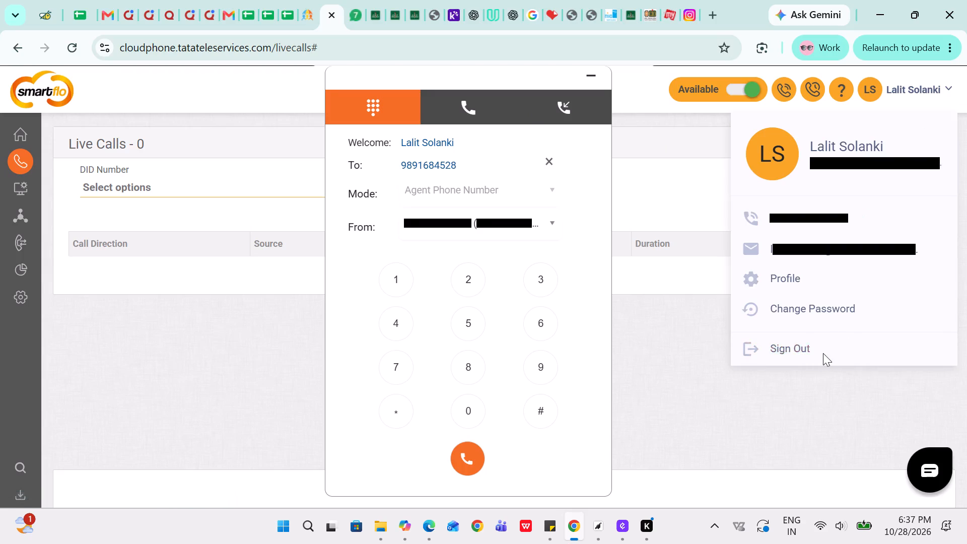
{"action": "left_click", "coordinate": [616, 193]}
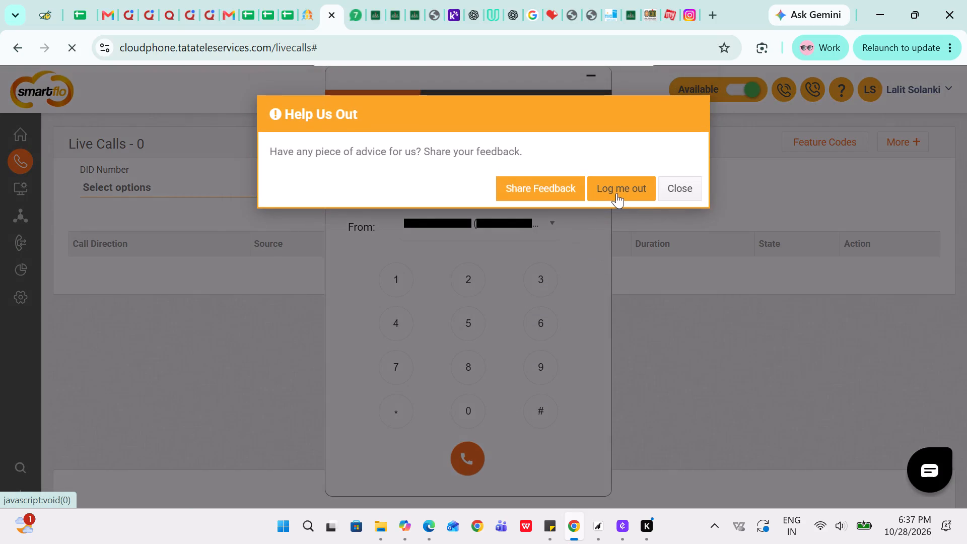